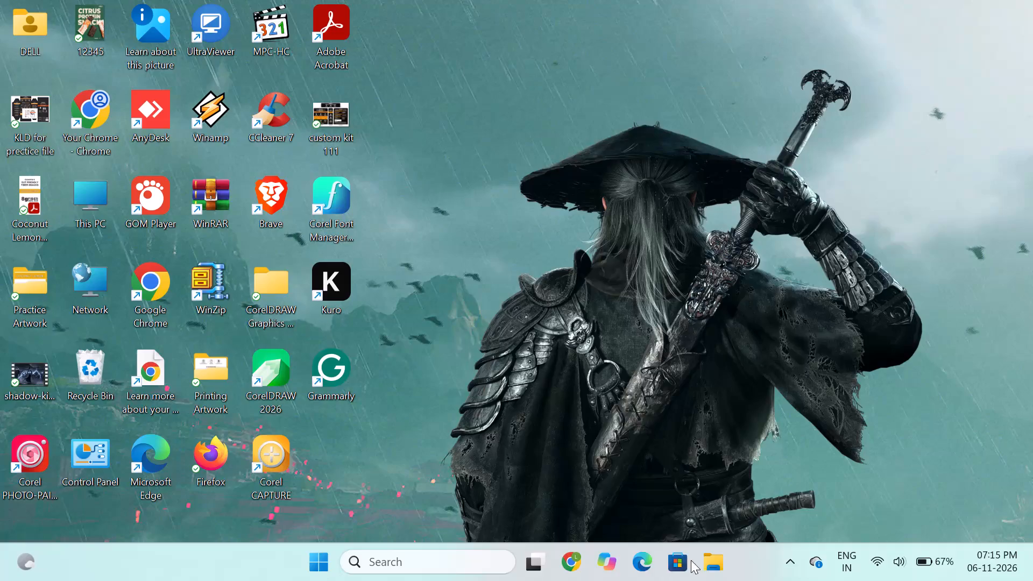
In Google Chrome, go to Google Drive and open the "Spend Sheet overall" spreadsheet from the suggested files.
click(562, 546)
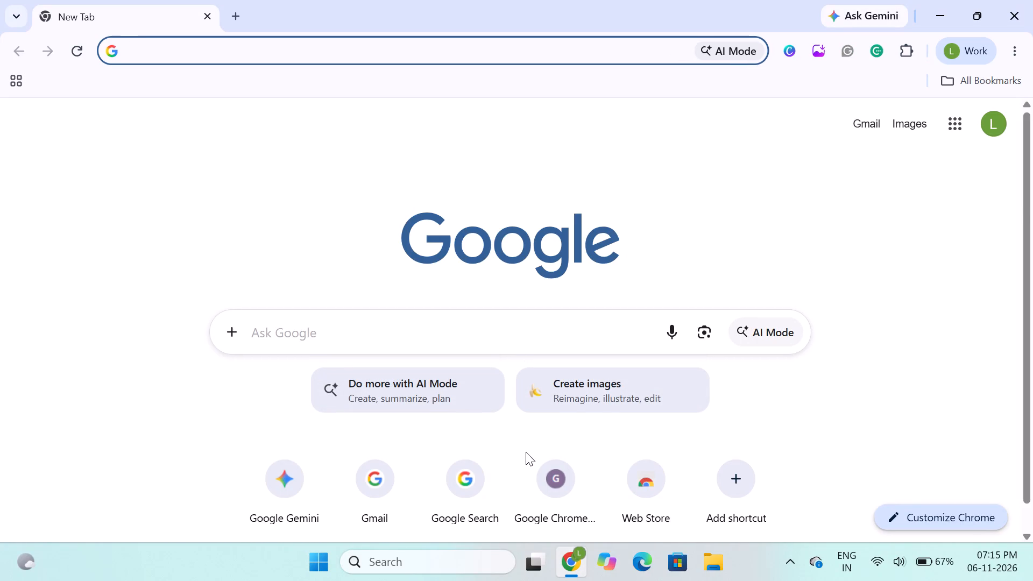
click(968, 112)
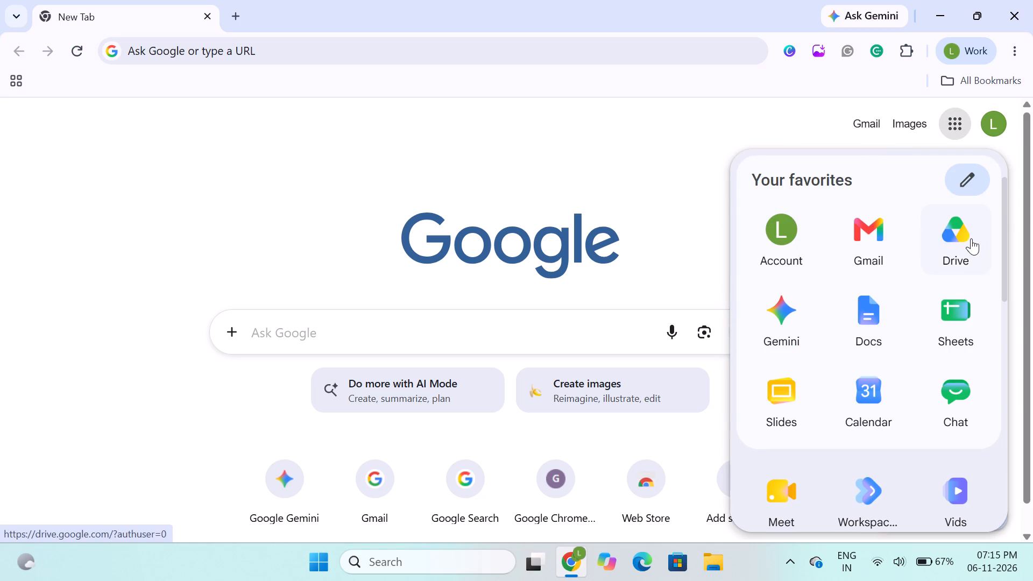
click(971, 238)
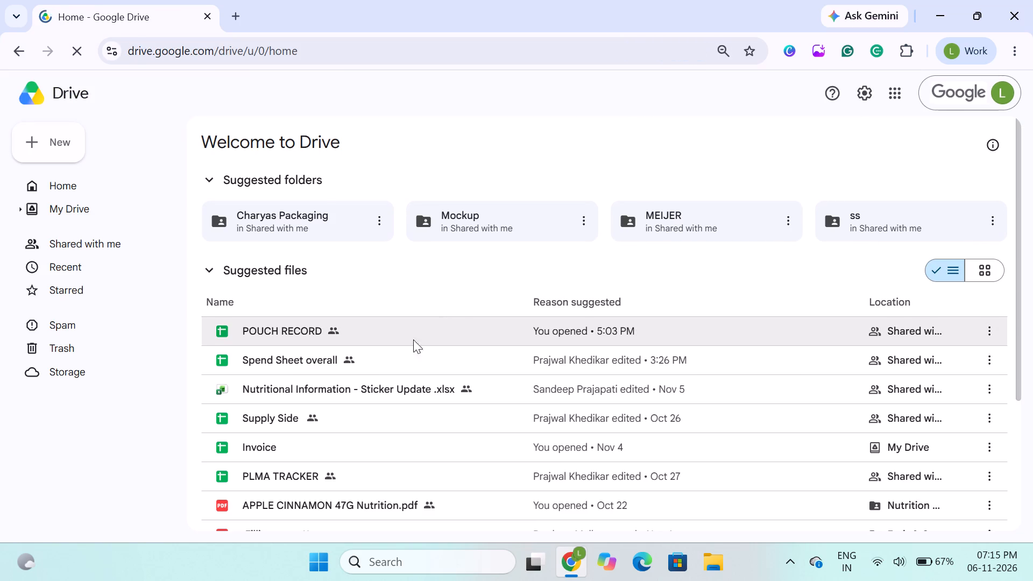
click(402, 369)
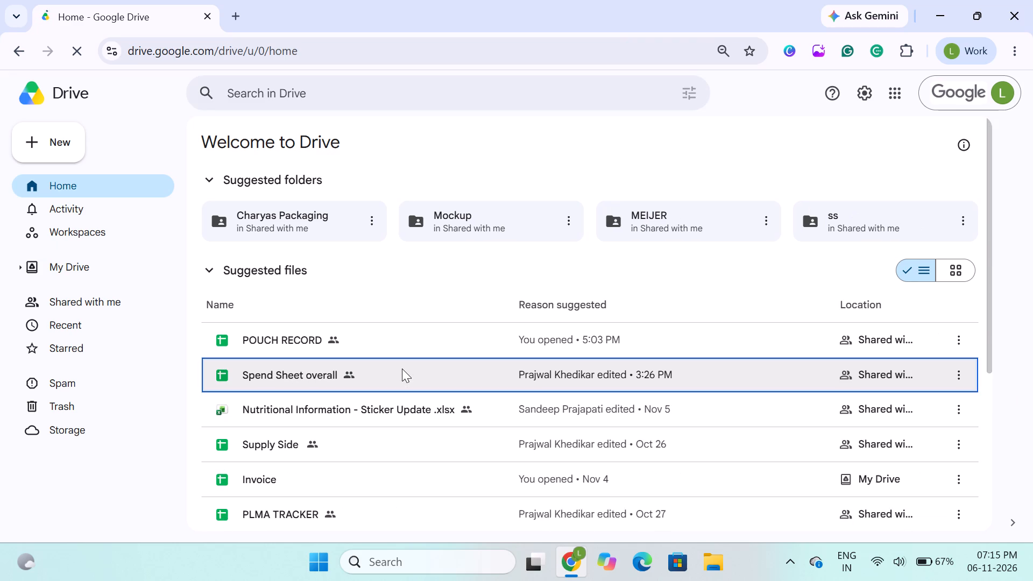
double_click(402, 369)
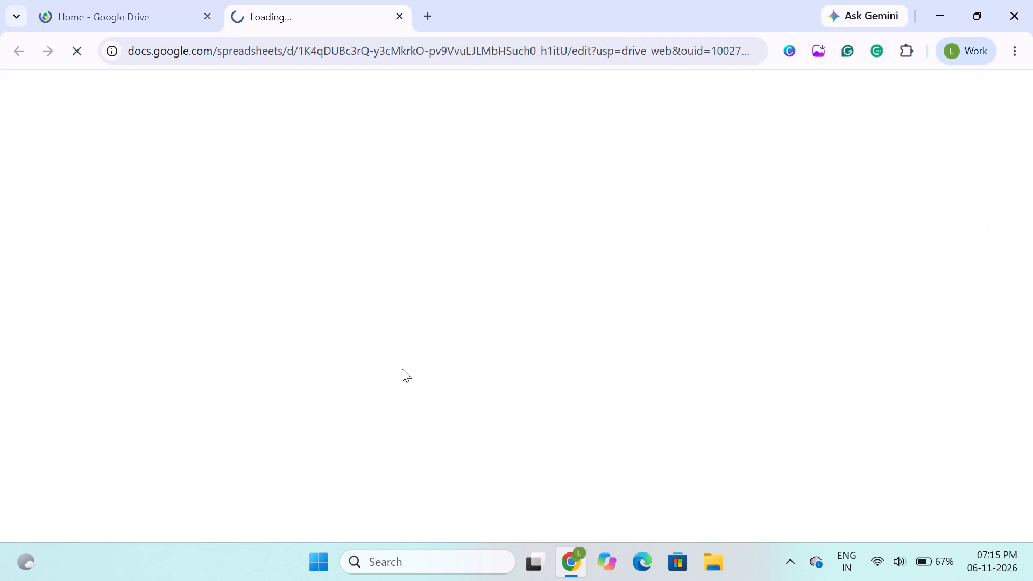
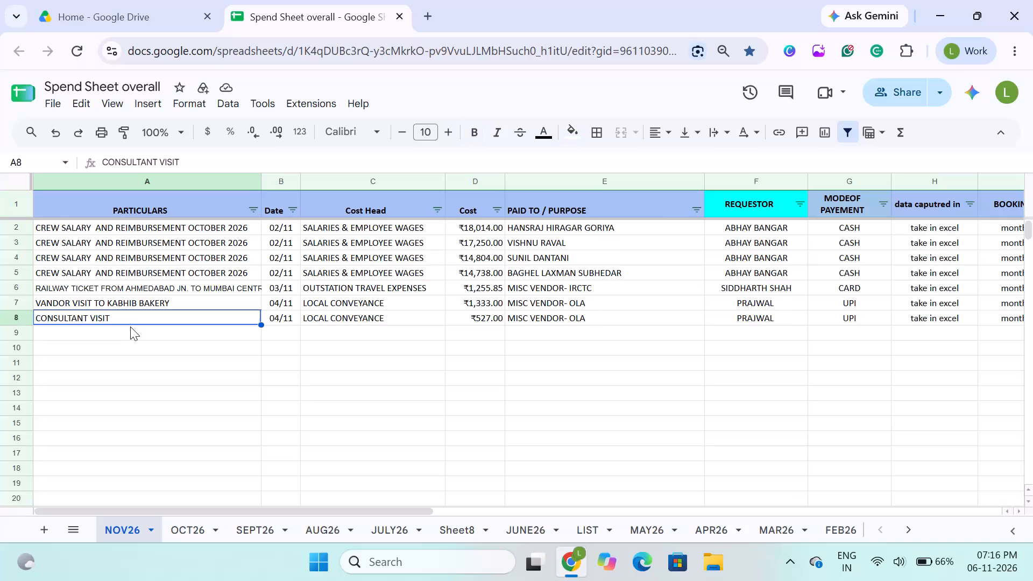
Copy the CONSULTANT VISIT entry in row 8 of the NOV26 sheet, from Particulars through Comments (A8:J8).
click(126, 332)
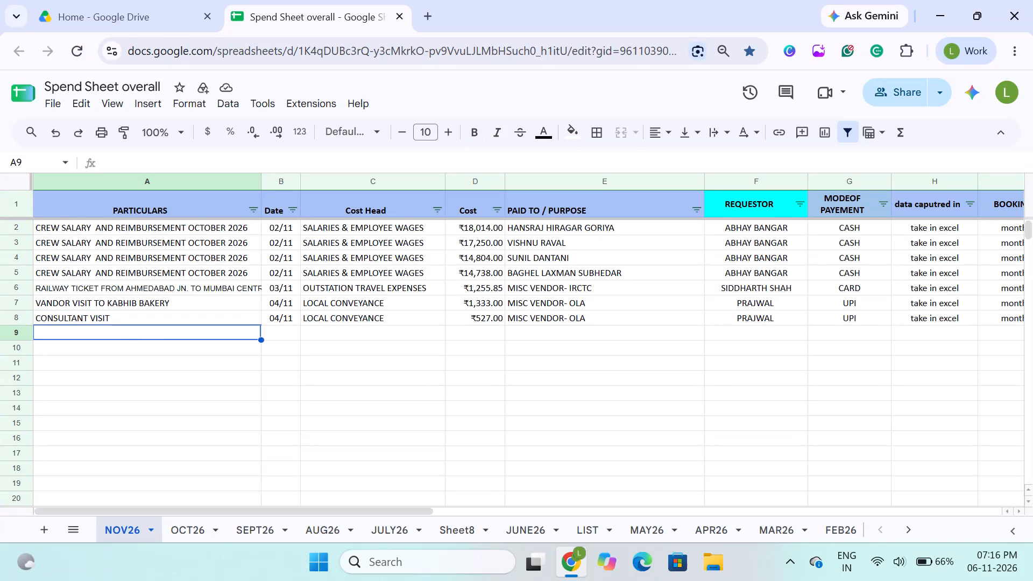
click(271, 336)
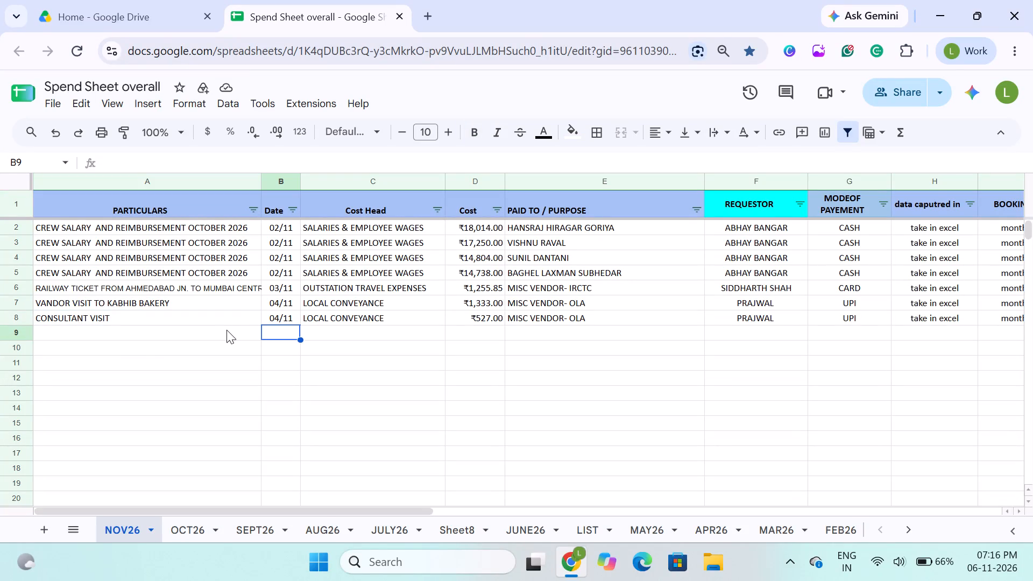
click(223, 331)
click(213, 321)
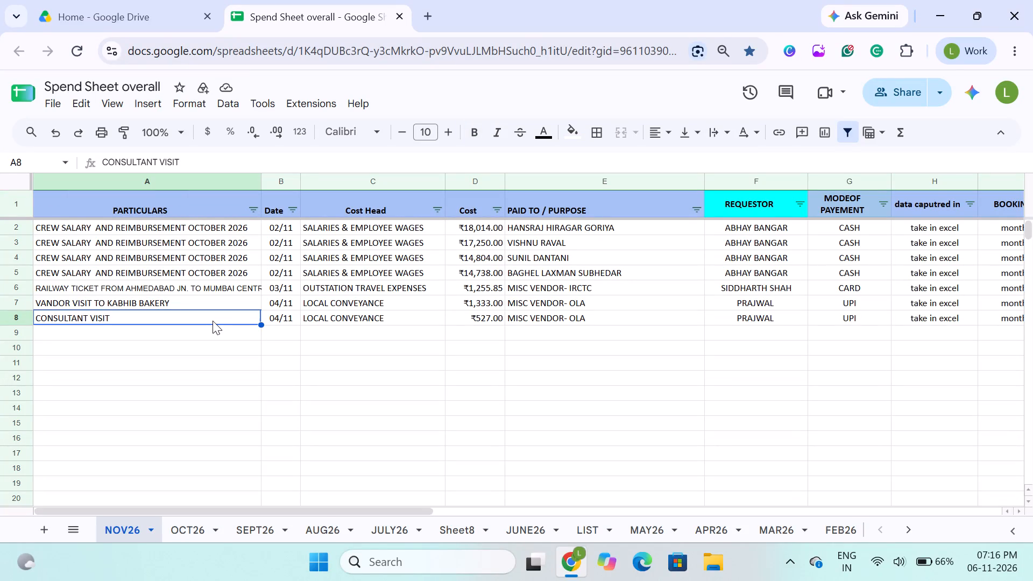
key(shift+Right)
key(shift+Right)
key(shift+Right)
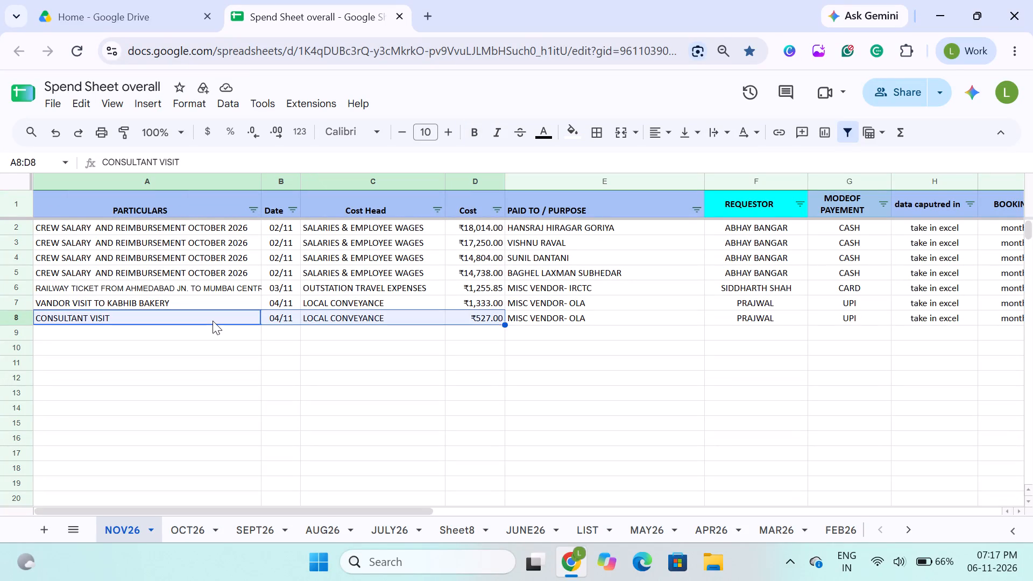
key(shift+Right)
key(shift+Right)
key(shift+Right)
key(shift+Right)
key(shift+Right)
key(shift+Right)
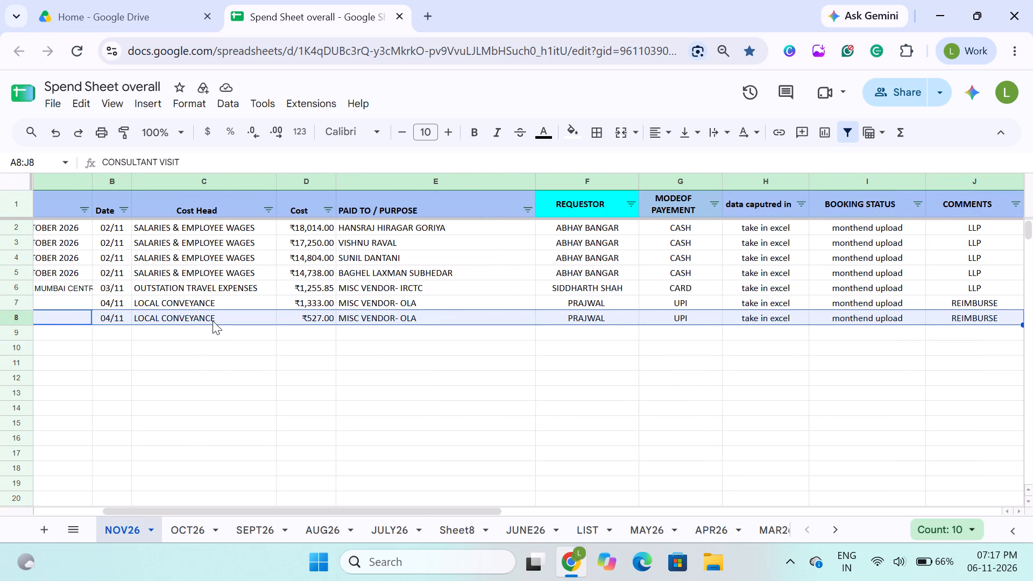
key(ctrl+c)
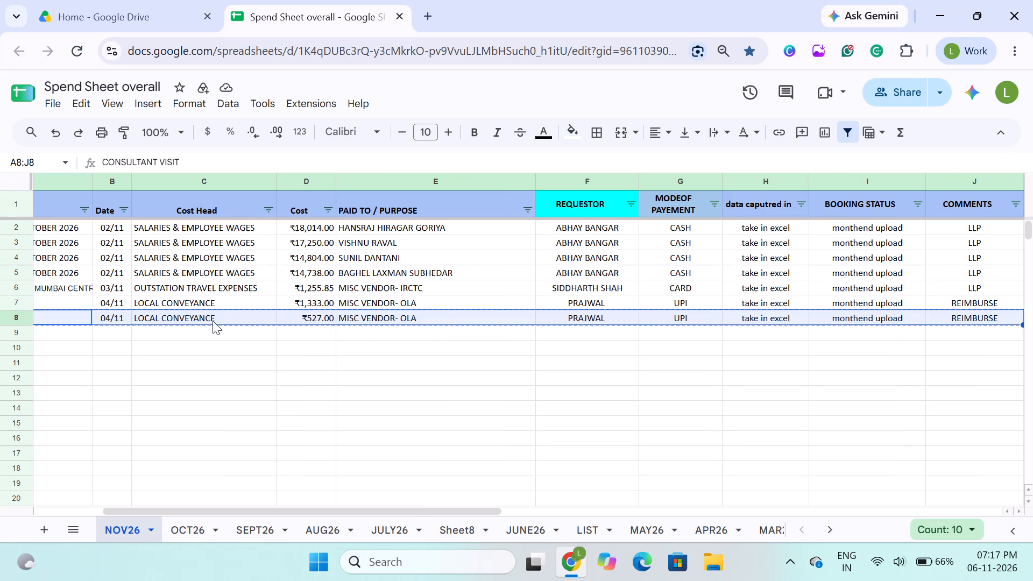
Paste the copied entry into the empty row 9, covering A9:J9.
click(124, 337)
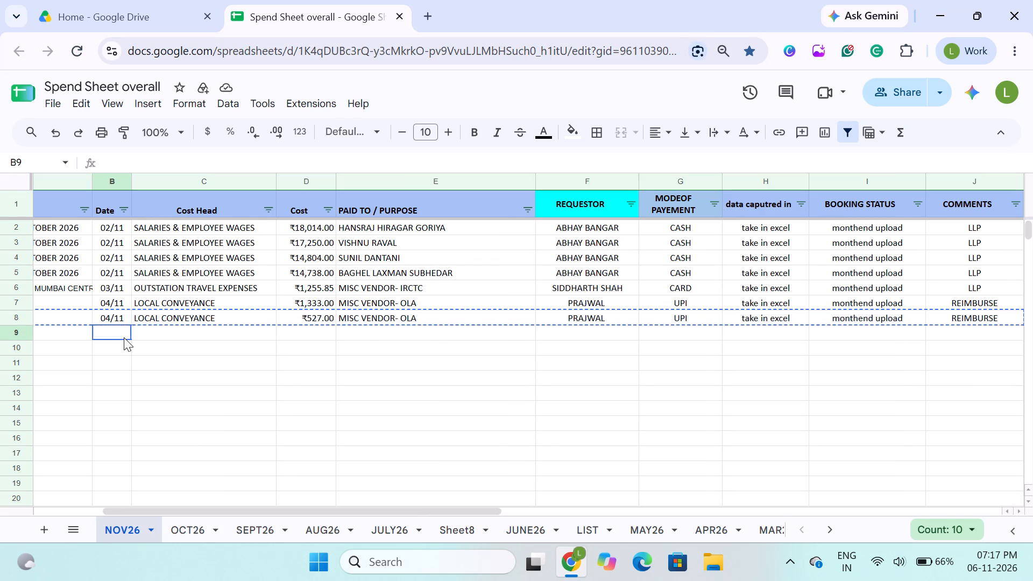
scroll(124, 337, right, 4)
click(124, 337)
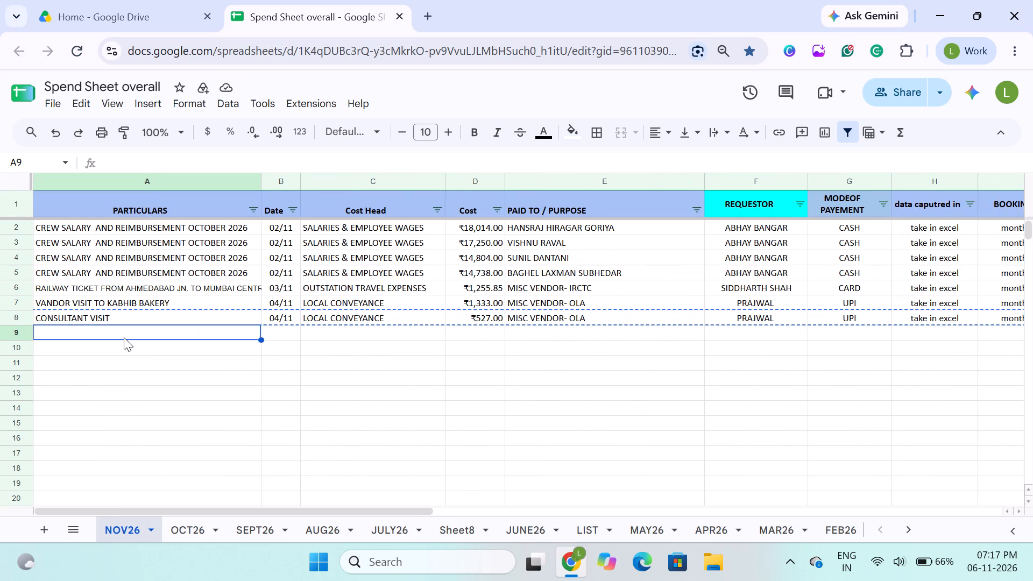
click(124, 337)
key(shift+Right)
key(shift+Right)
key(shift+Right)
key(shift+Right)
key(shift+Right)
key(shift+Right)
key(shift+Right)
key(shift+Right)
key(shift+Right)
key(shift+Right)
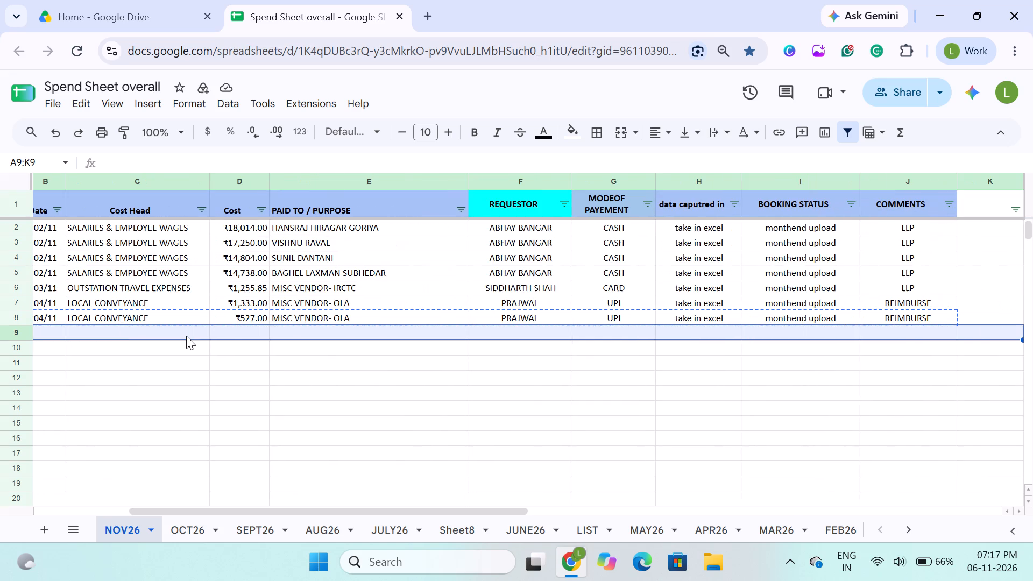
key(shift+Left)
key(ctrl+v)
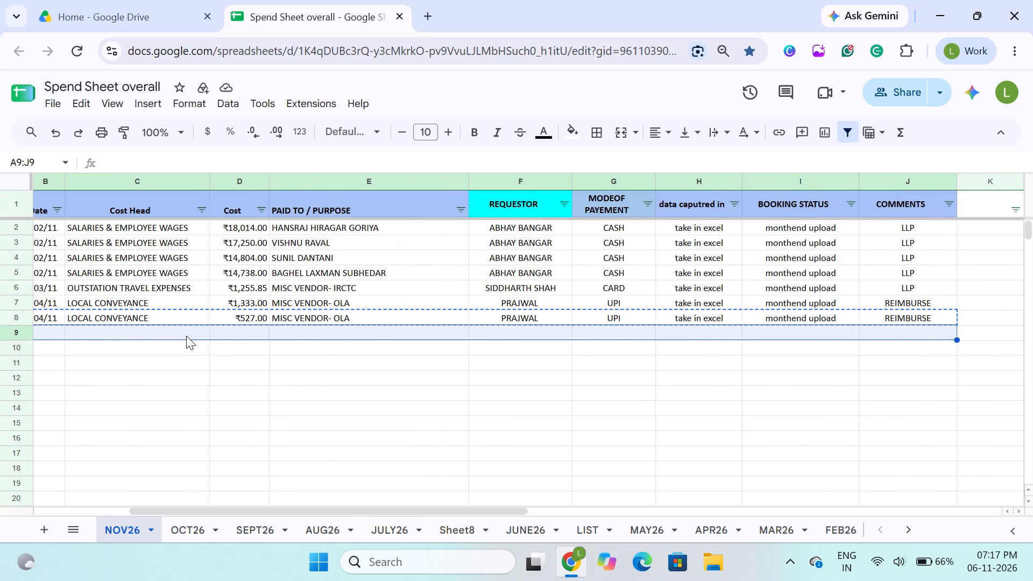
click(14, 375)
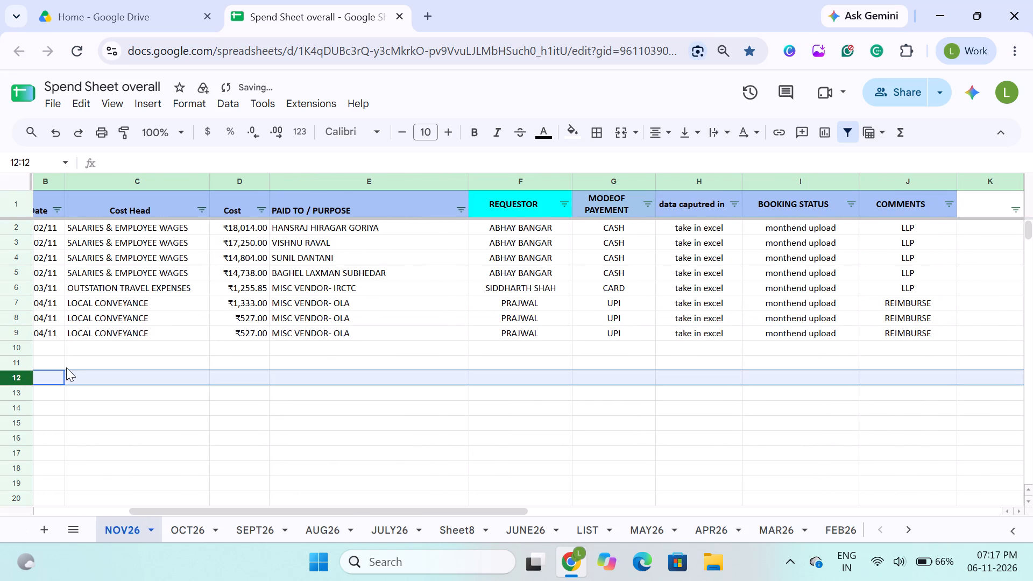
click(66, 367)
scroll(66, 367, right, 7)
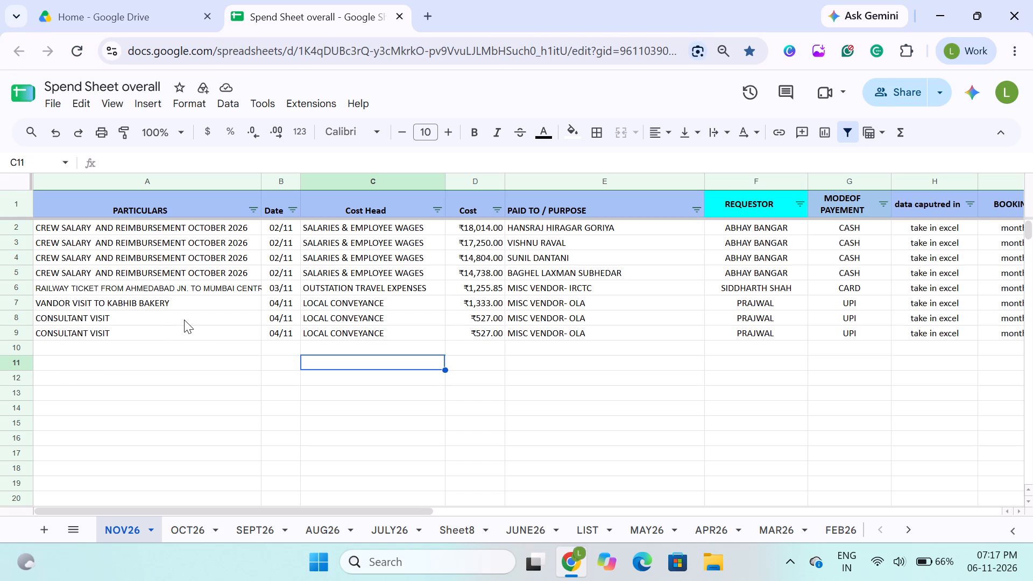
Replace the Particulars text in cell A9 with "RAGISTRATION FESS".
click(125, 345)
click(312, 339)
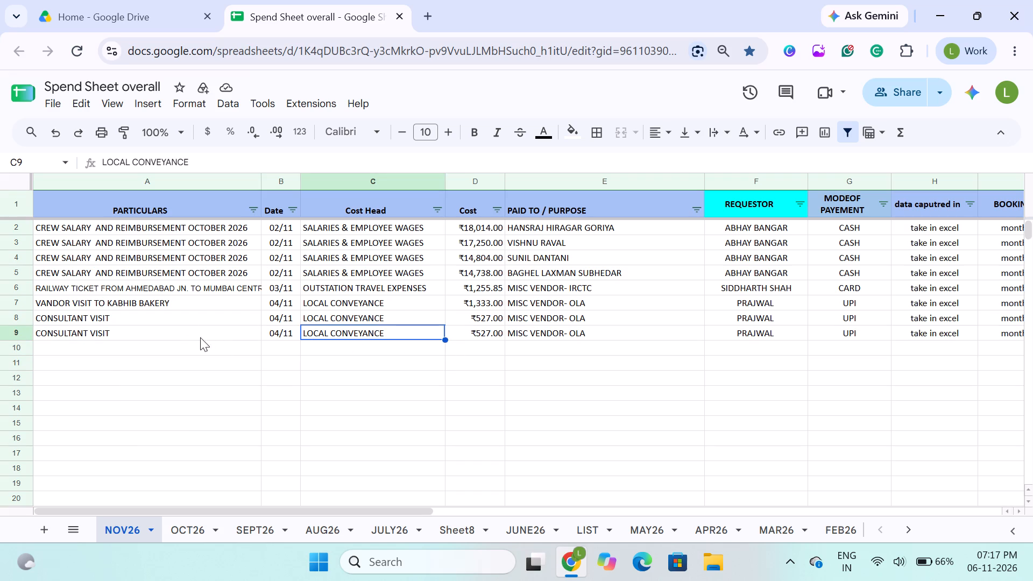
click(170, 331)
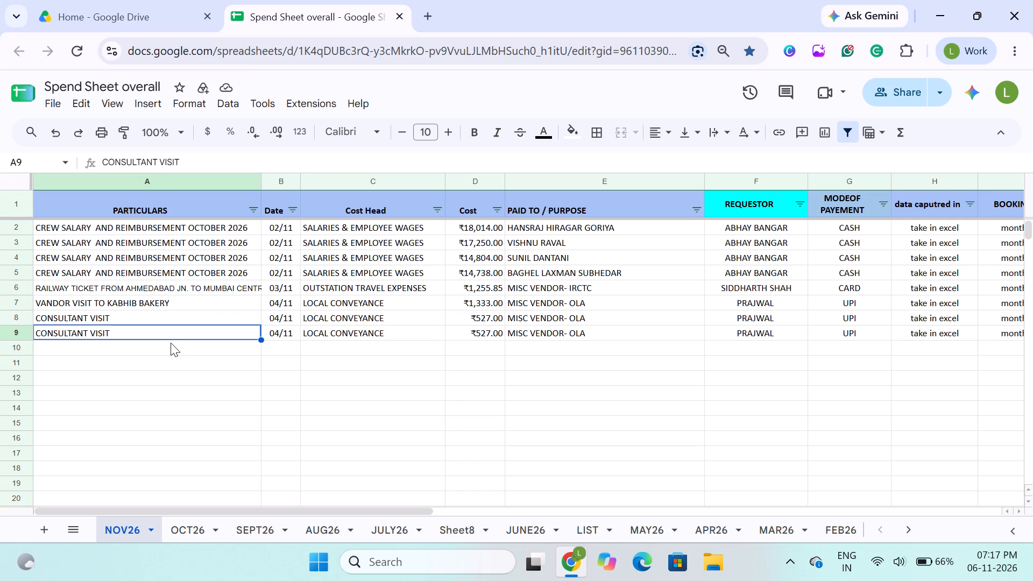
double_click(133, 339)
double_click(130, 334)
key(BackSpace)
key(BackSpace)
key(BackSpace)
key(BackSpace)
key(BackSpace)
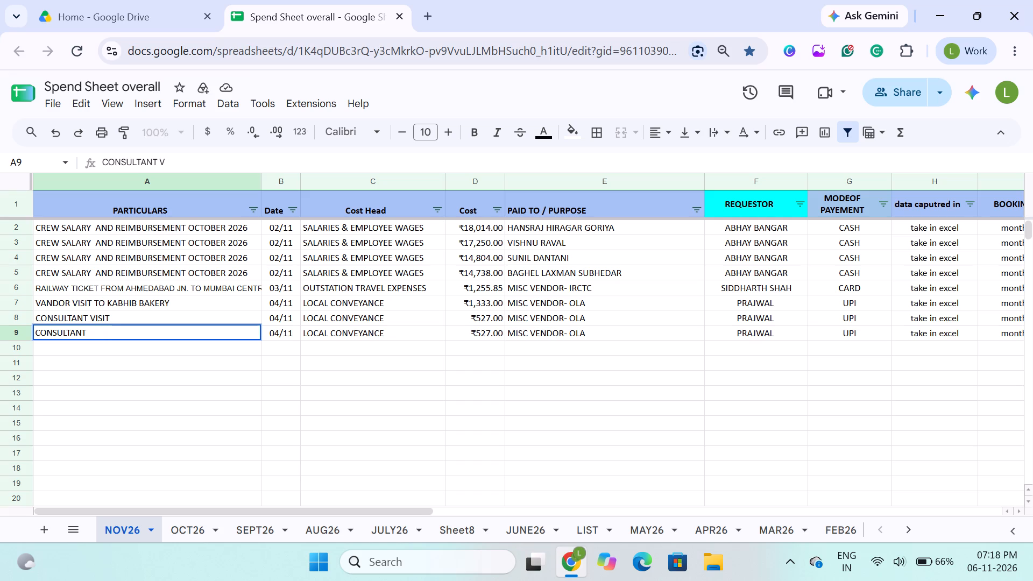
key(BackSpace)
key(BackSpace)
key(BackSpace)
key(BackSpace)
key(BackSpace)
key(BackSpace)
key(BackSpace)
key(BackSpace)
key(BackSpace)
key(BackSpace)
key(BackSpace)
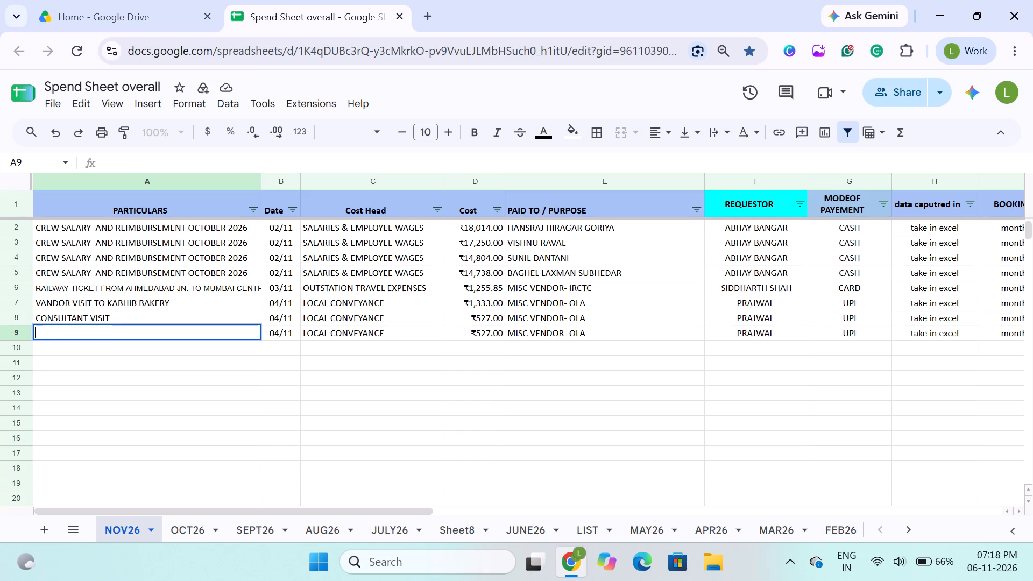
text(RA)
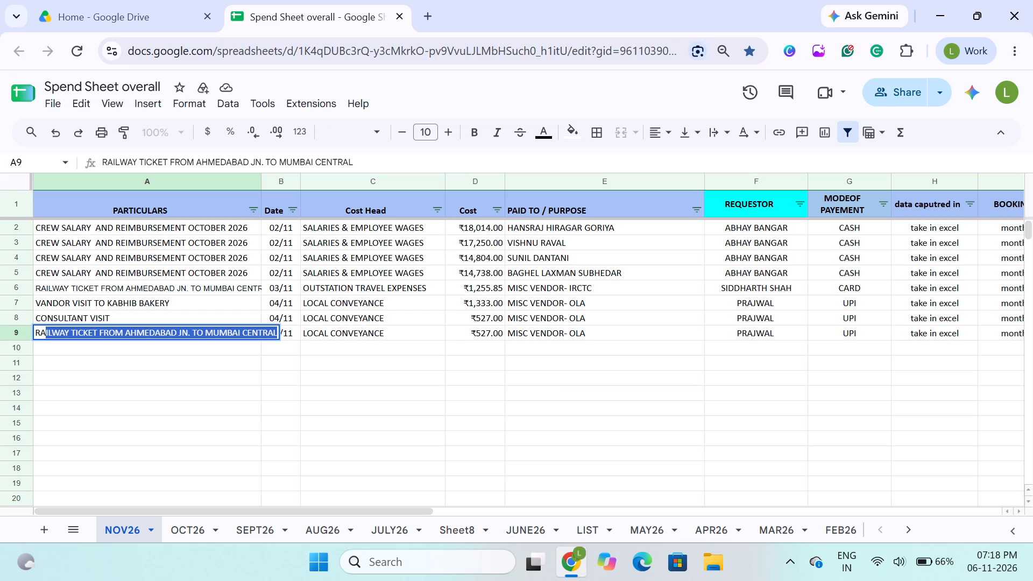
text(GIS)
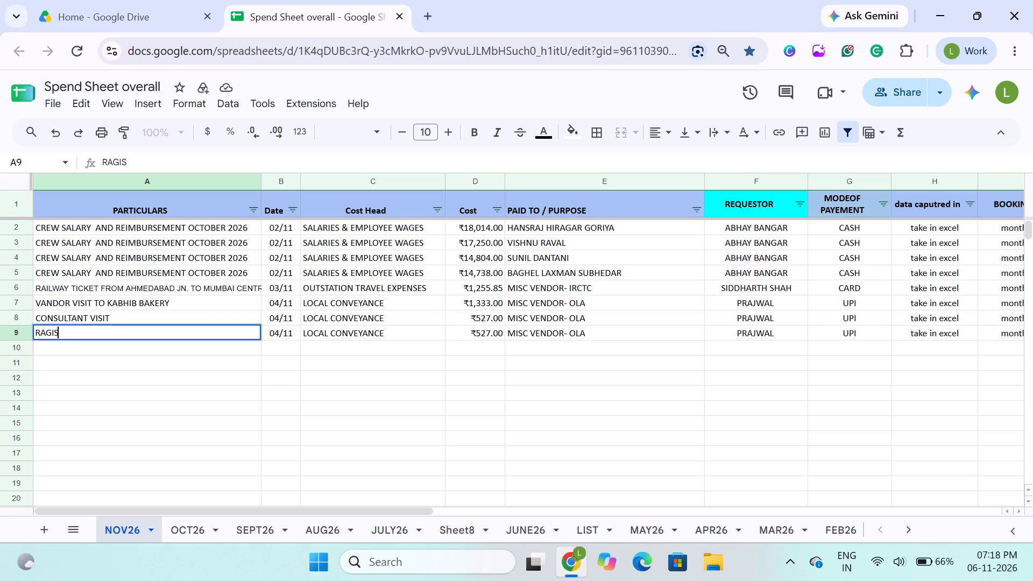
text(TRATION)
key(space)
text(FESS)
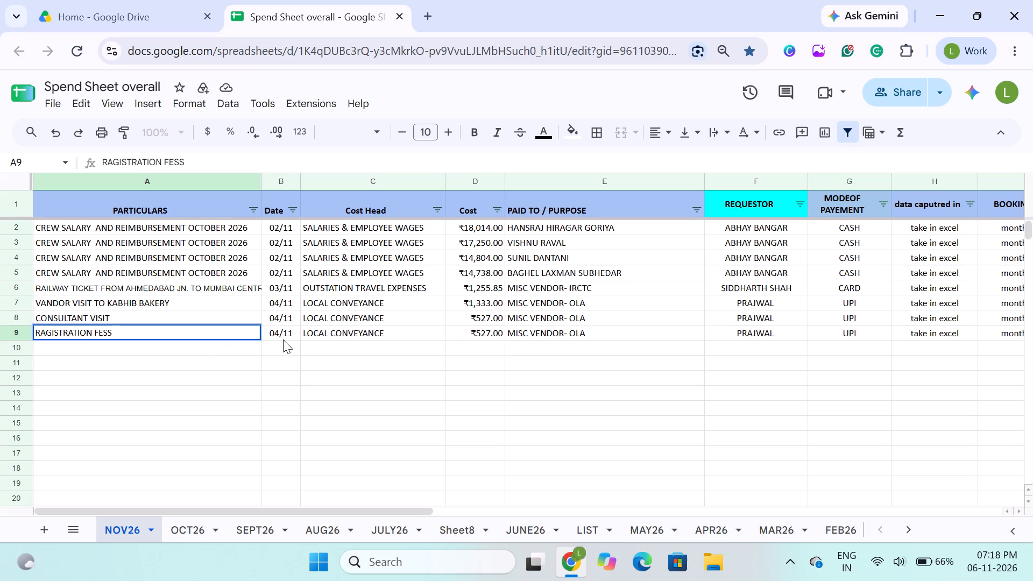
click(311, 336)
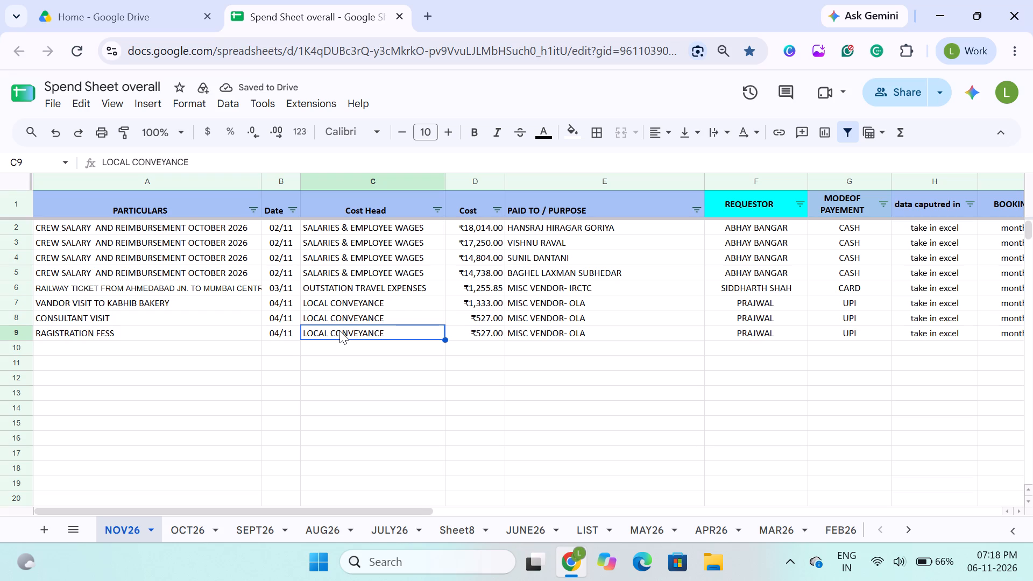
Append "FOR NRAI" to the Particulars text in cell A9.
double_click(339, 330)
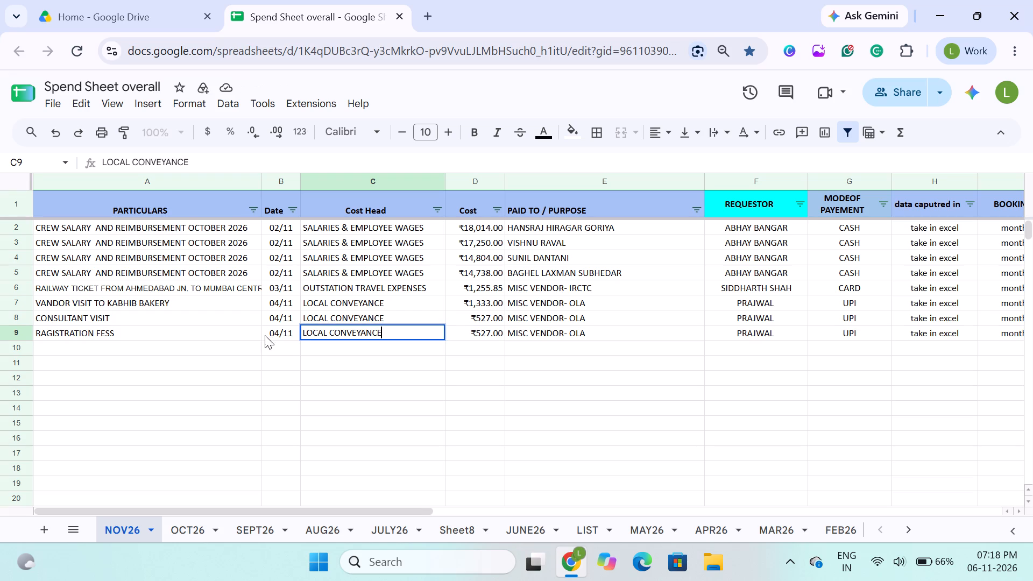
click(140, 331)
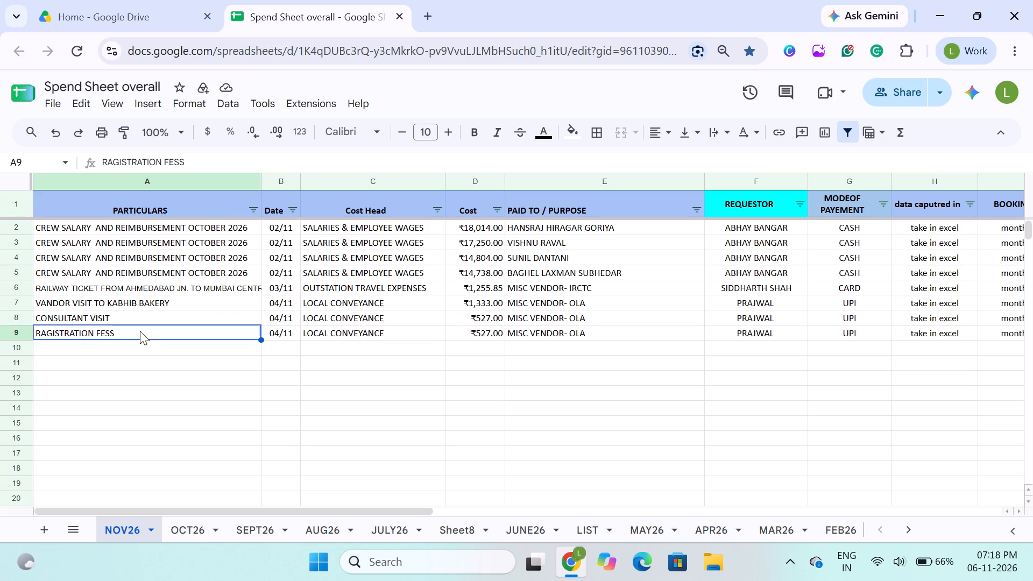
double_click(140, 331)
key(space)
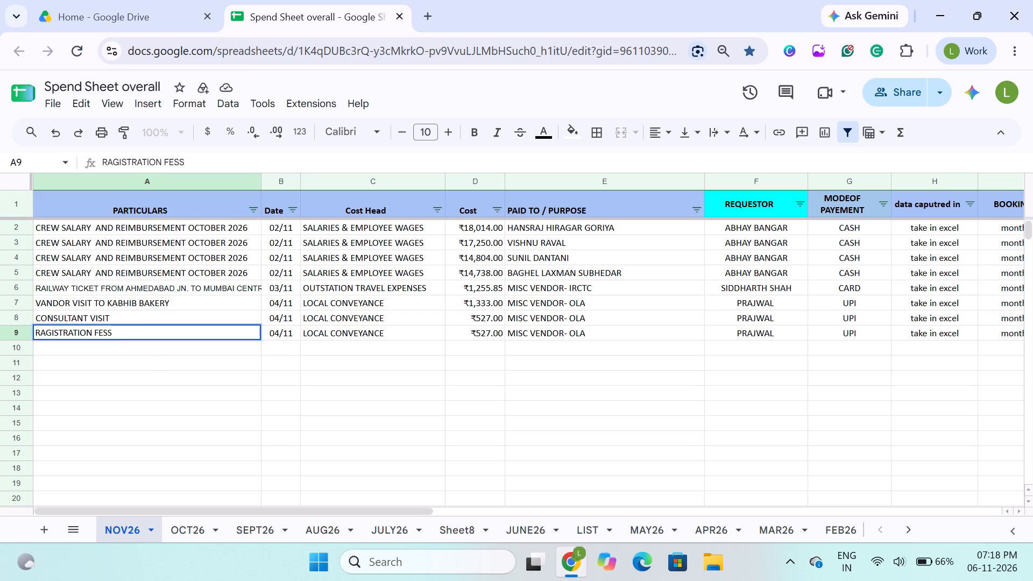
text(FOR)
key(space)
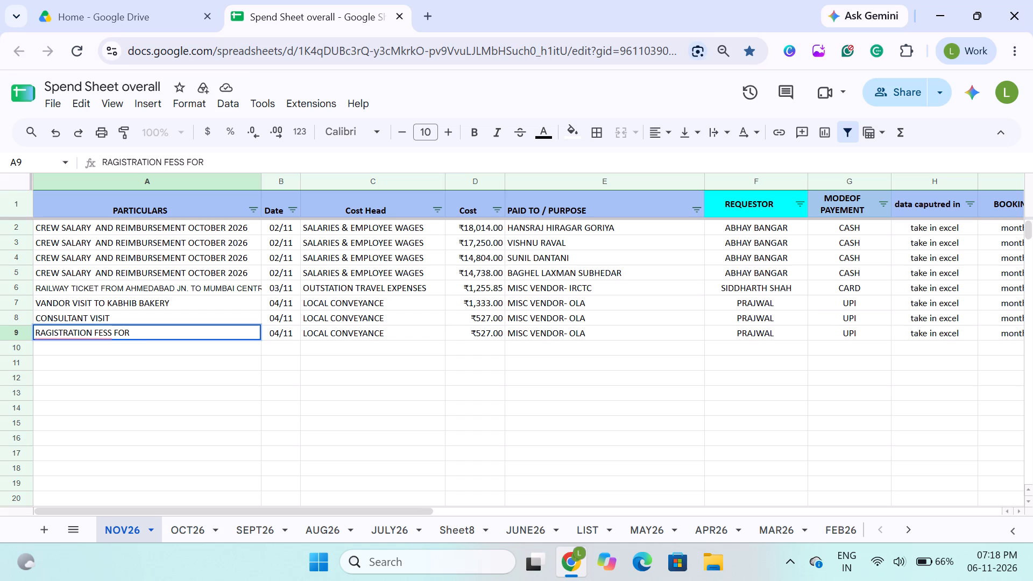
text(NRAI)
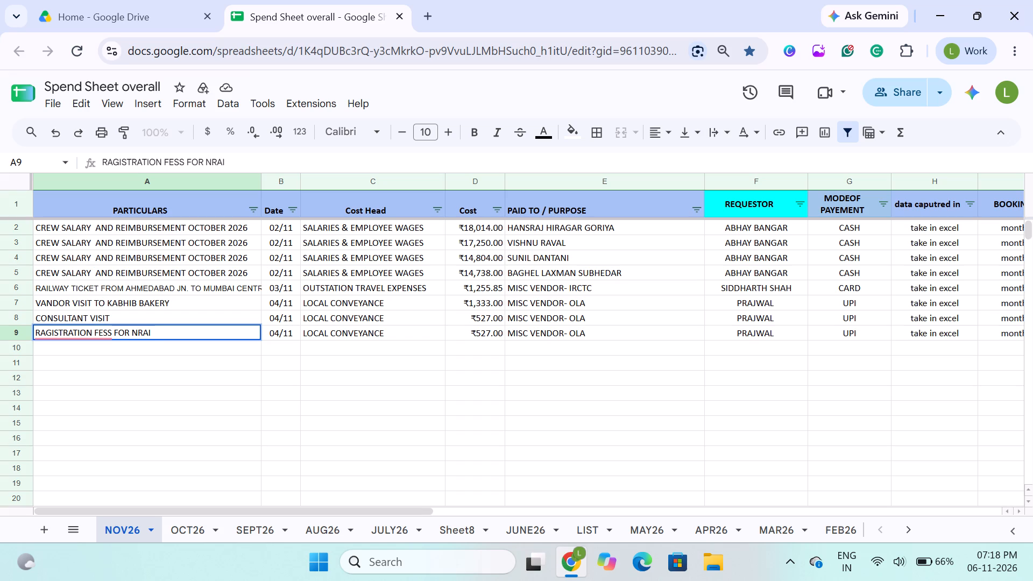
Correct the misspelled words in cell A9 to "REGISTRATION FEES" using the Grammarly spelling suggestion.
click(63, 332)
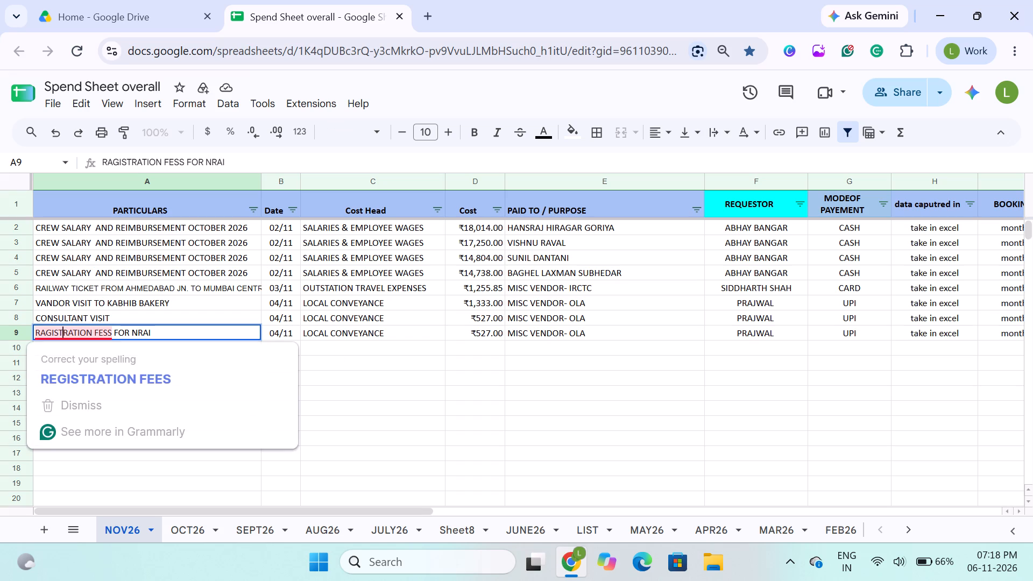
click(72, 370)
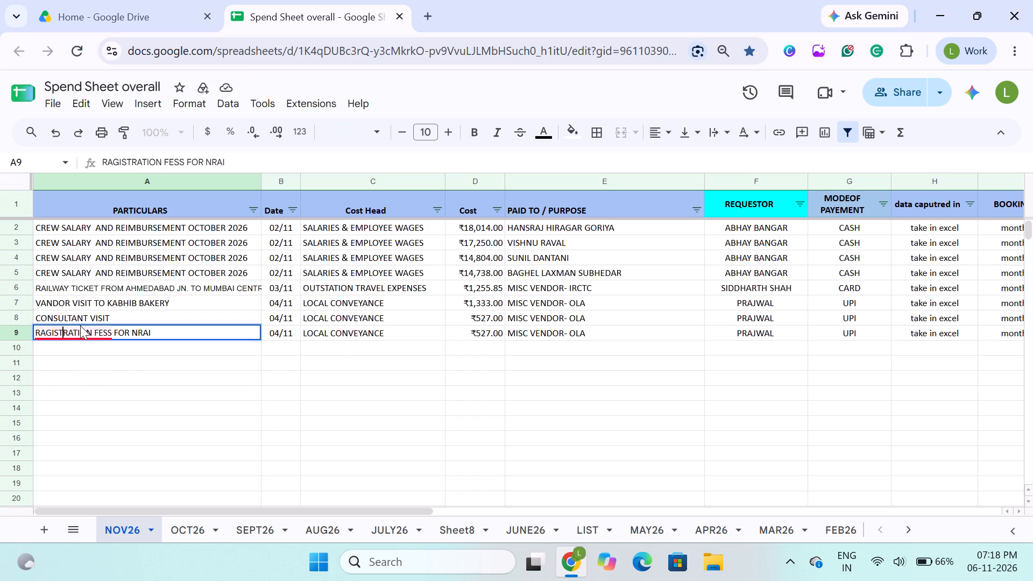
click(80, 325)
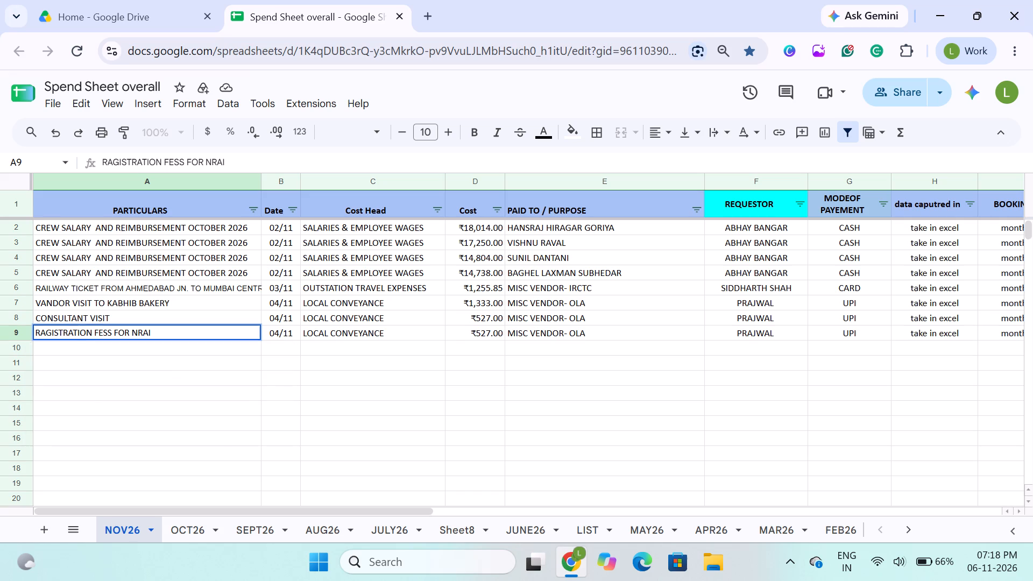
click(77, 334)
click(166, 335)
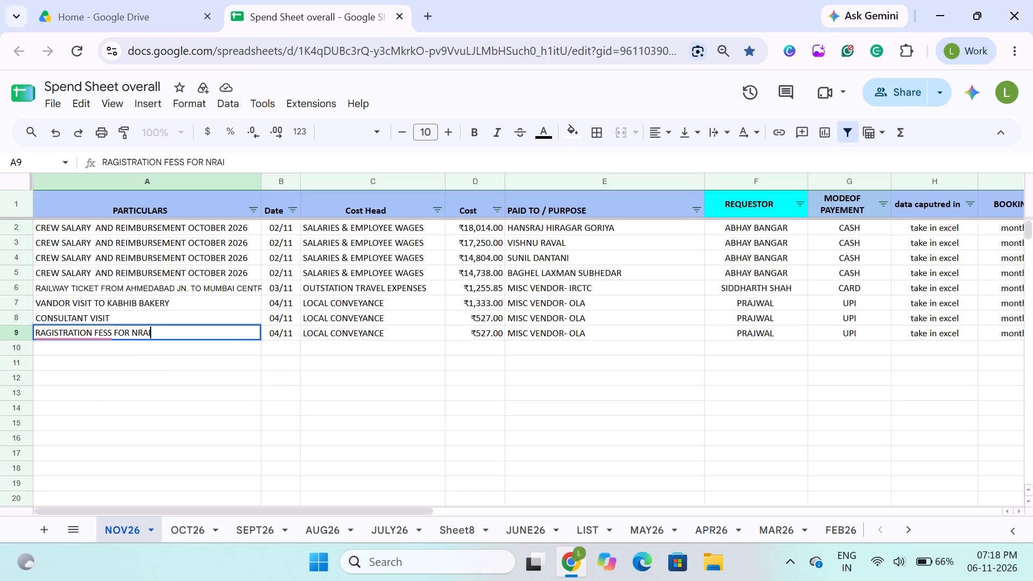
click(76, 335)
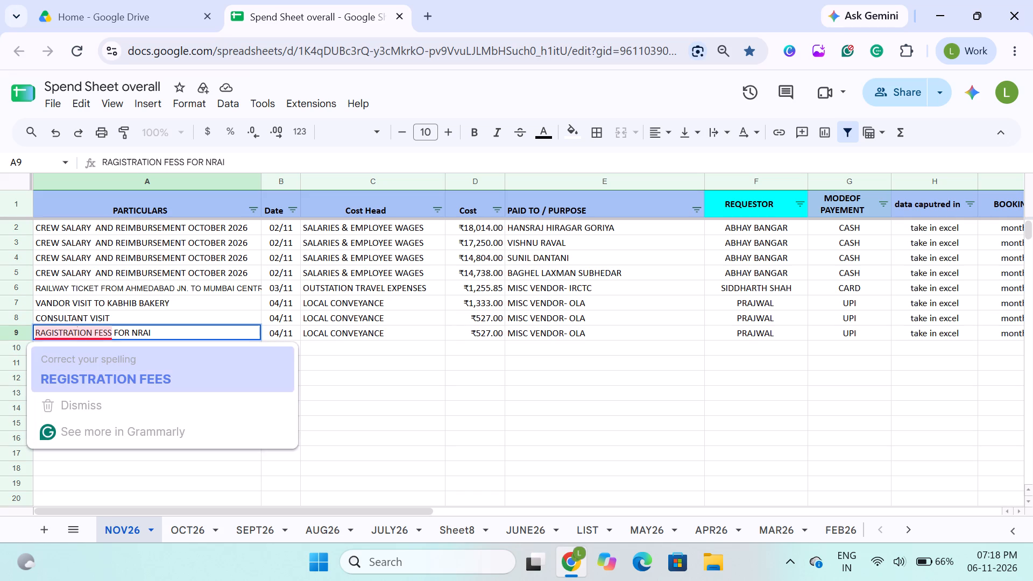
click(76, 375)
text(REGIST)
text(RATION FEES)
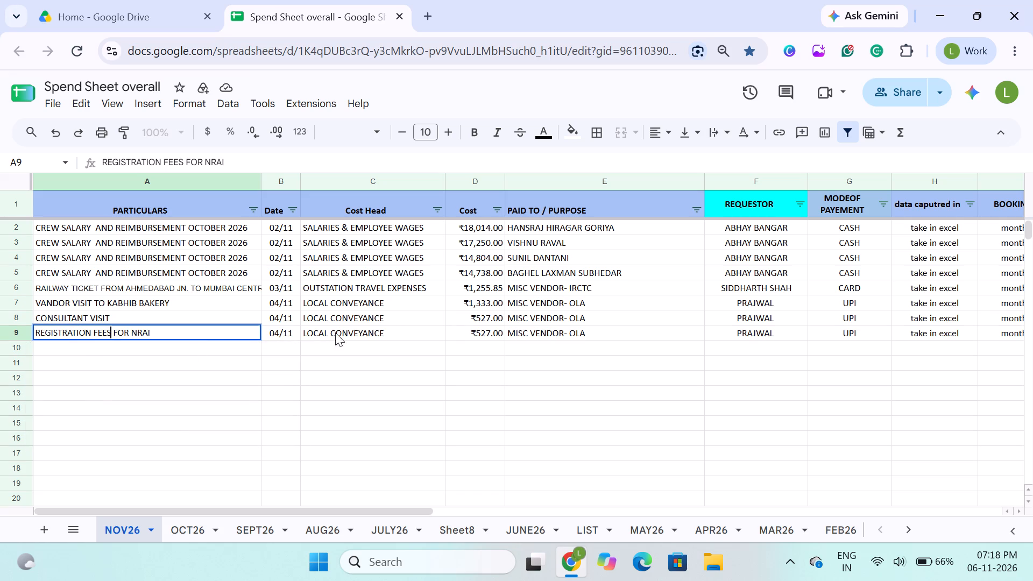
Copy the Particulars text from cell A9 into the Cost Head cell C9.
double_click(356, 330)
click(356, 330)
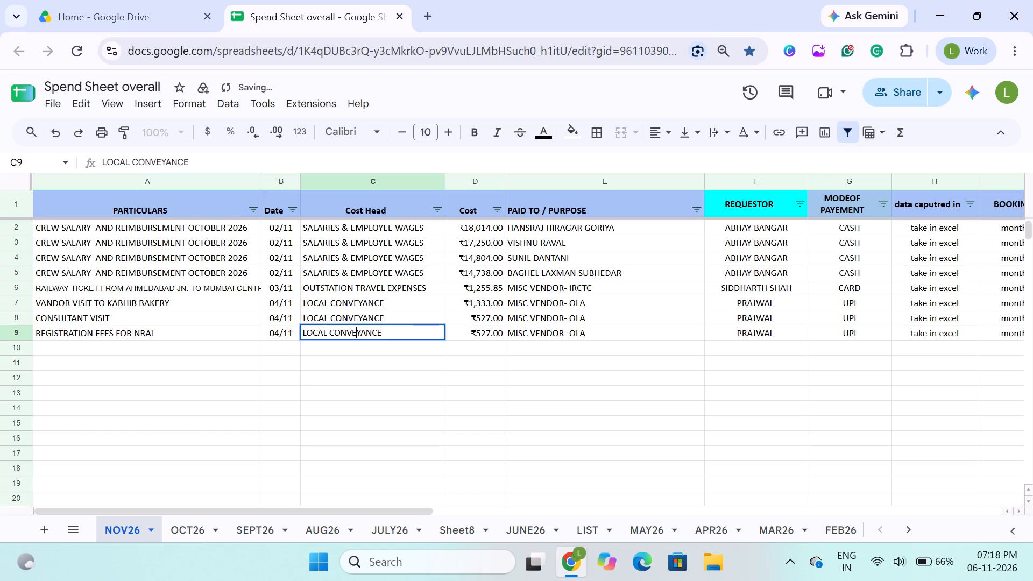
click(109, 330)
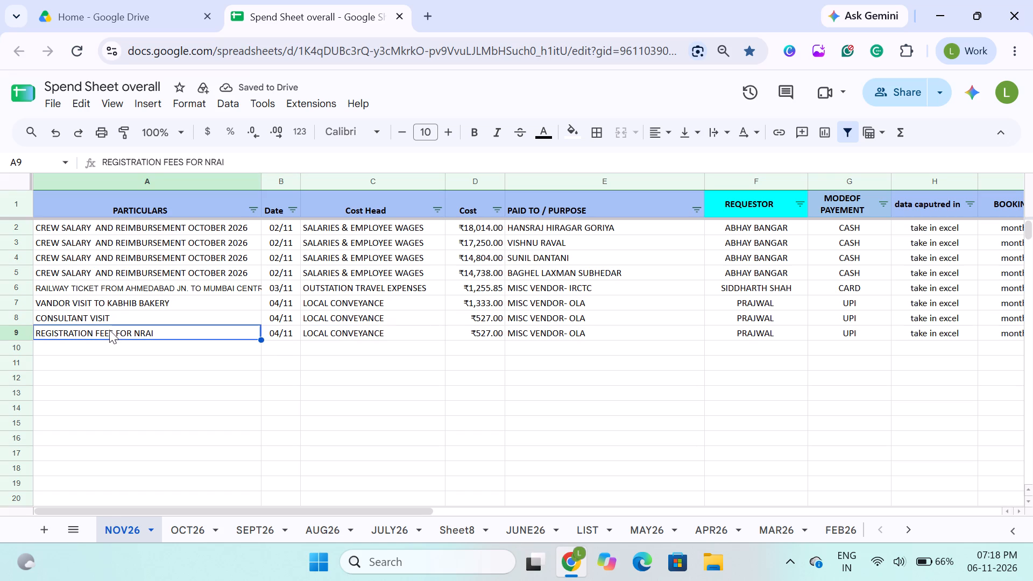
double_click(109, 330)
double_click(109, 330)
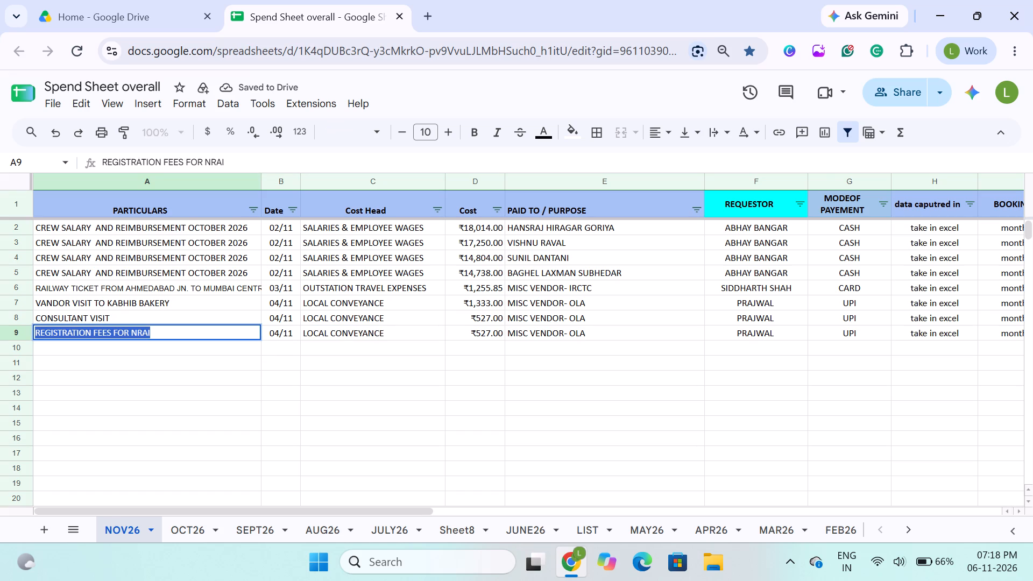
key(ctrl+c)
click(328, 328)
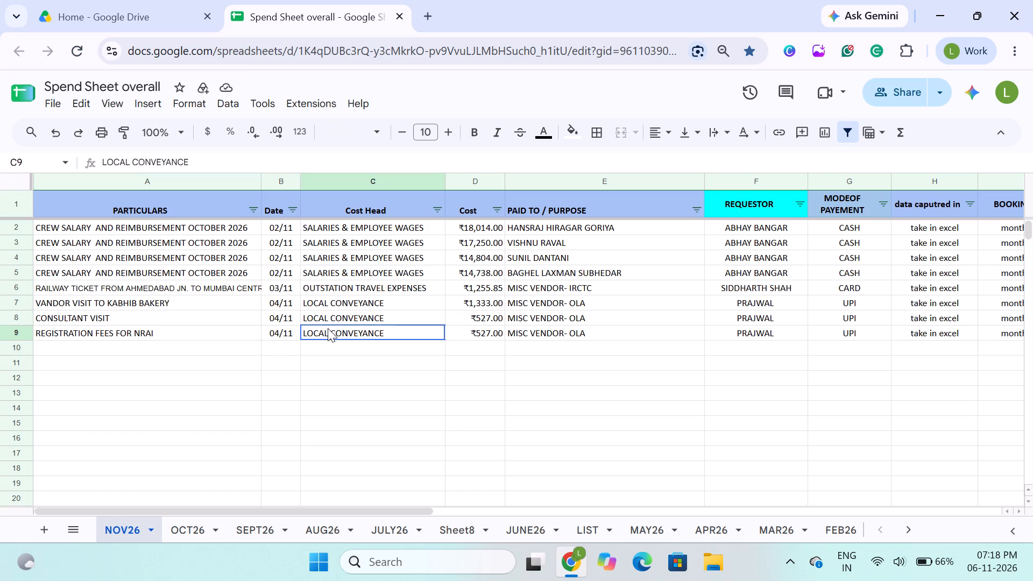
key(ctrl+v)
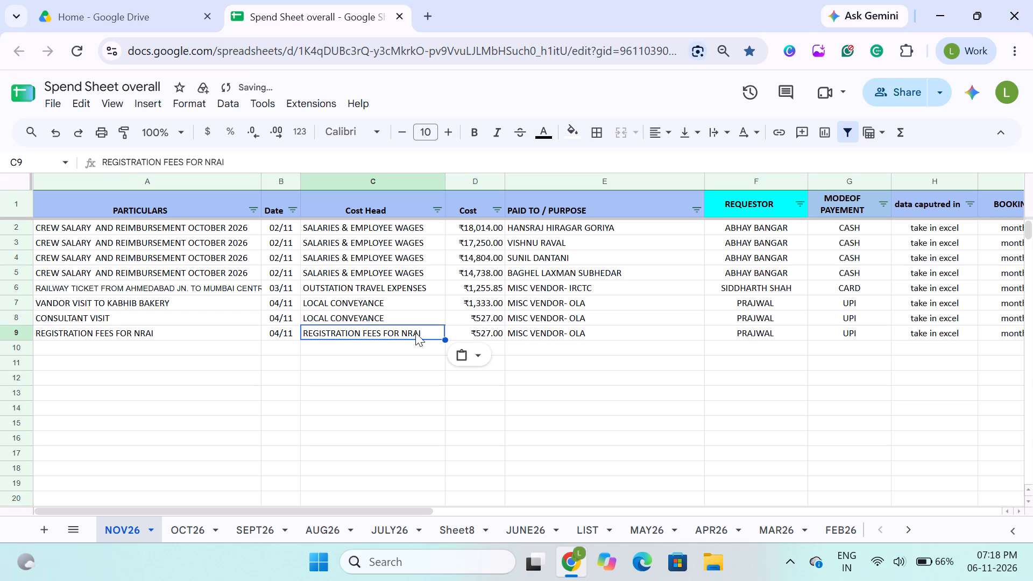
Shorten the Cost Head text in cell C9 to "REGISTRATION FEES".
double_click(416, 332)
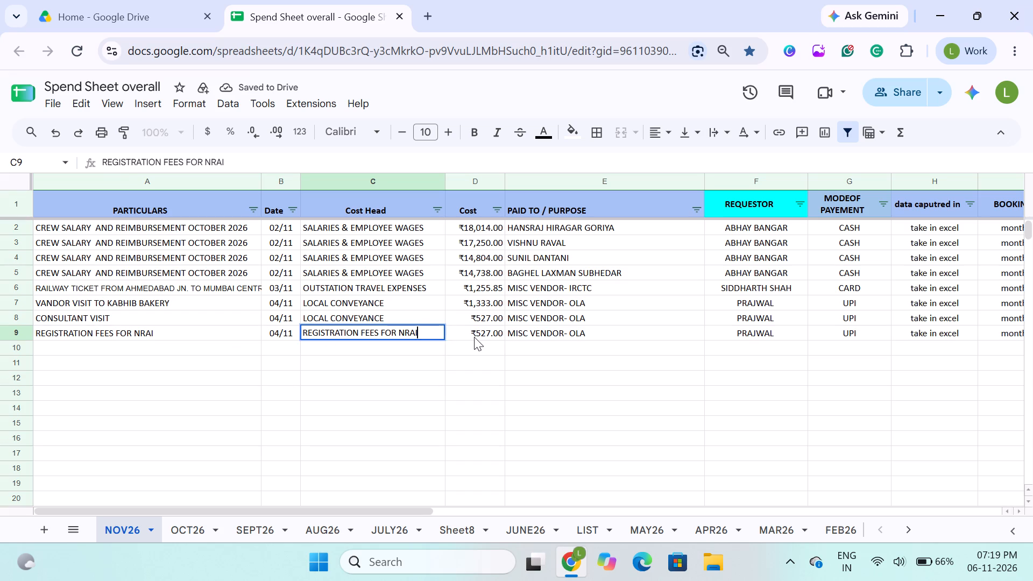
key(BackSpace)
key(BackSpace)
key(BackSpace)
key(BackSpace)
key(BackSpace)
key(BackSpace)
key(BackSpace)
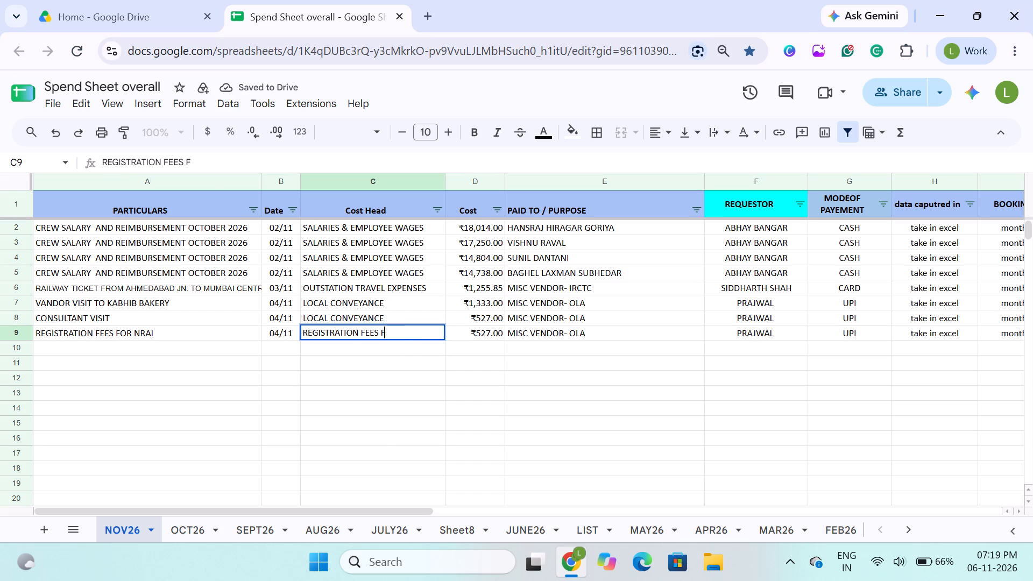
key(BackSpace)
click(416, 387)
Set the Cost in cell D9 to 7867.
double_click(489, 330)
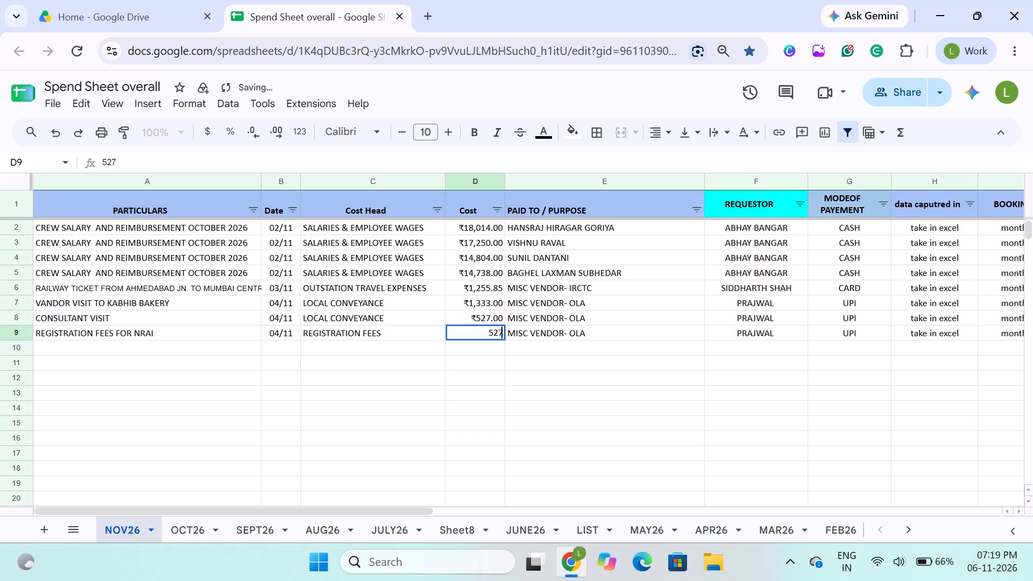
key(BackSpace)
key(BackSpace)
key(BackSpace)
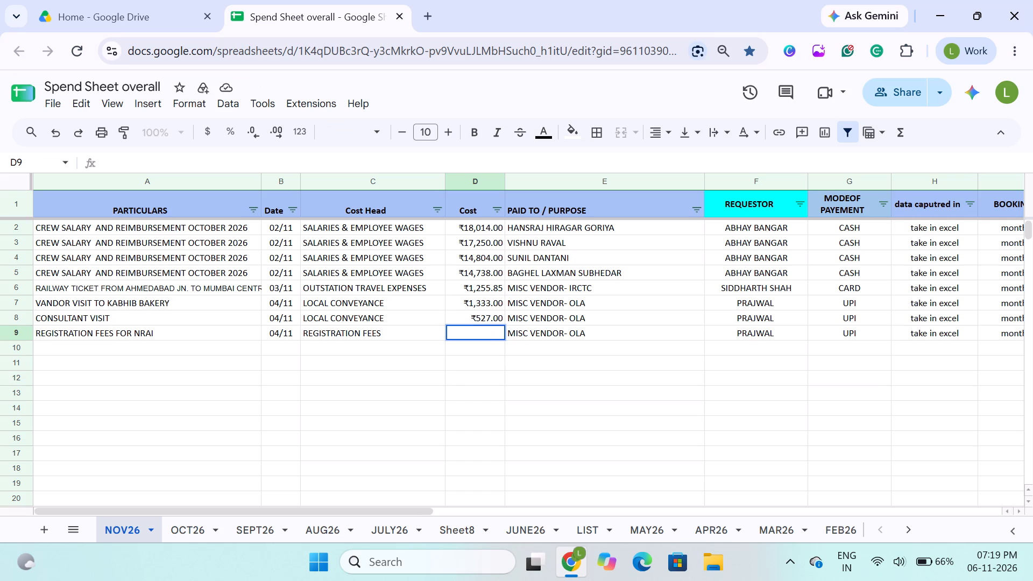
key(7)
key(8)
text(67)
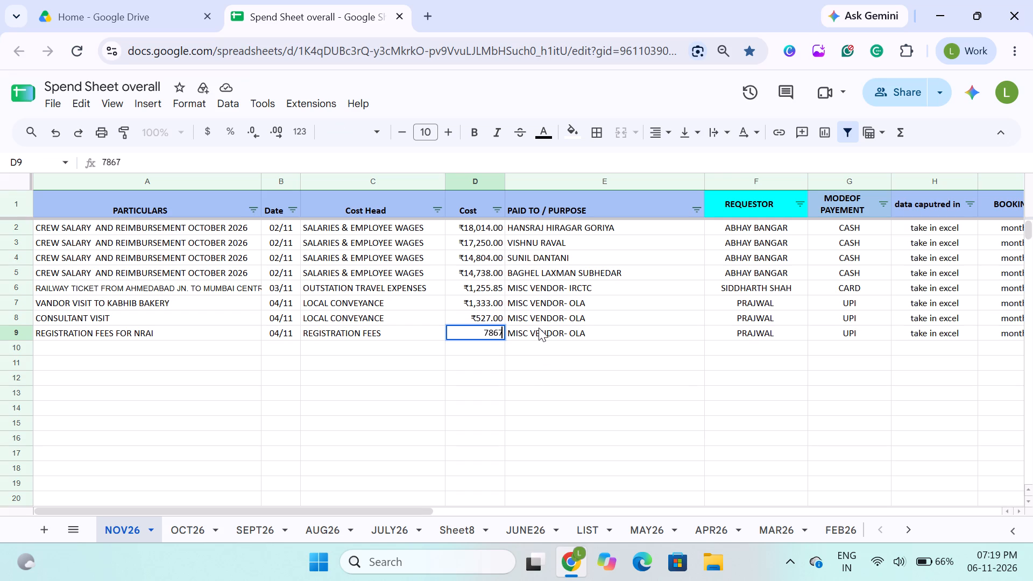
Change the Paid To / Purpose text in cell E9 to "MISC VENDOR- NATIONAL RESTAURANT ASSOCIATION OF INDIA".
click(539, 328)
double_click(550, 331)
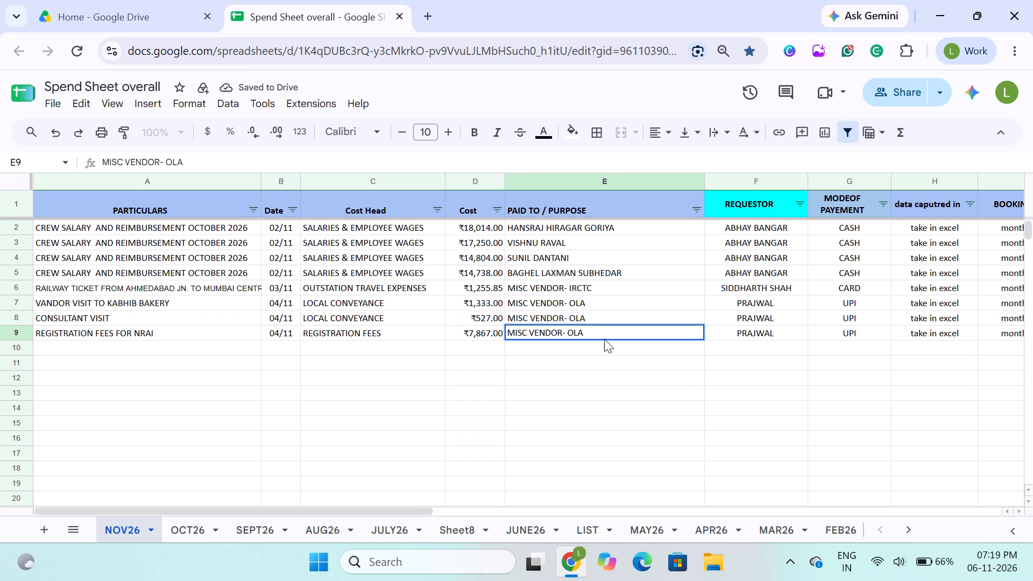
key(space)
key(BackSpace)
key(BackSpace)
key(BackSpace)
key(BackSpace)
text(NATIONAL RESTAURANT ASSOCIATION OF)
key(space)
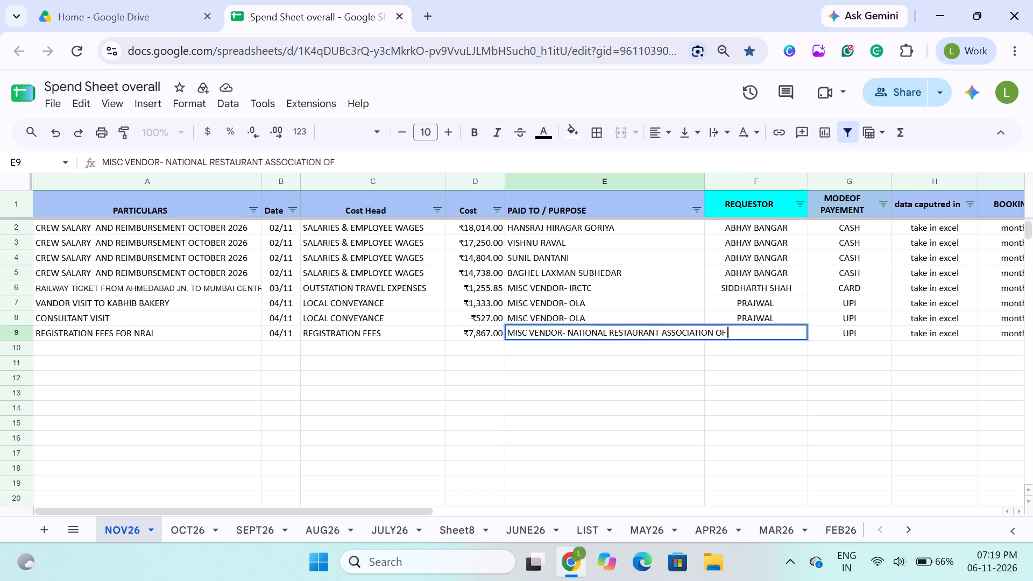
text(INDIA)
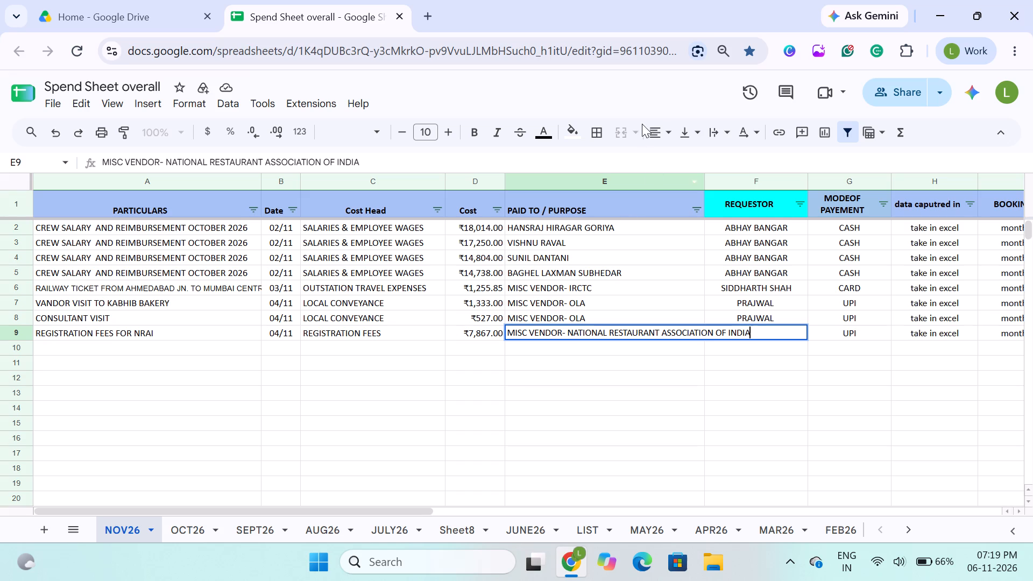
Wrap the text in the Paid To / Purpose cell E9.
click(725, 129)
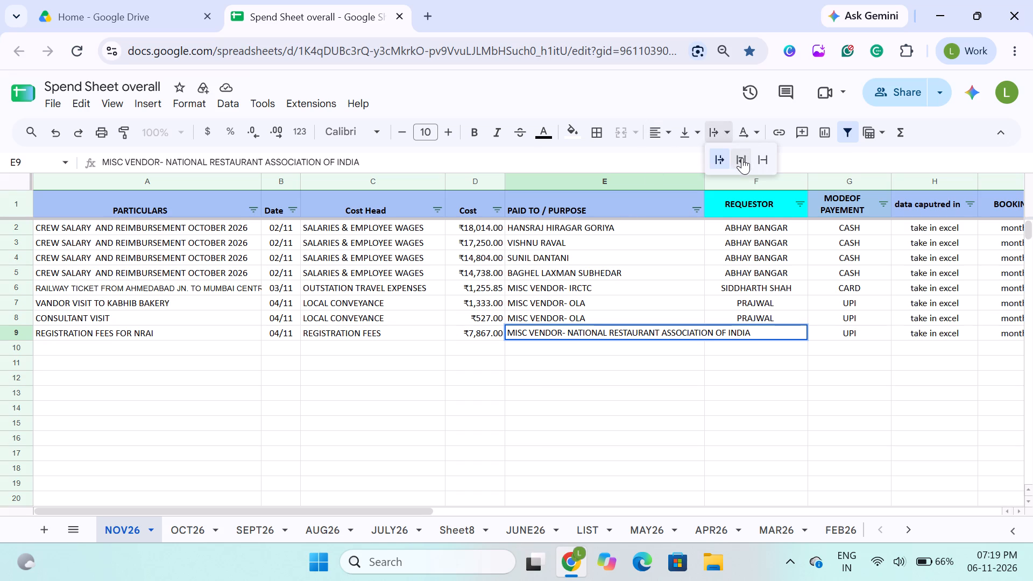
click(742, 158)
click(664, 406)
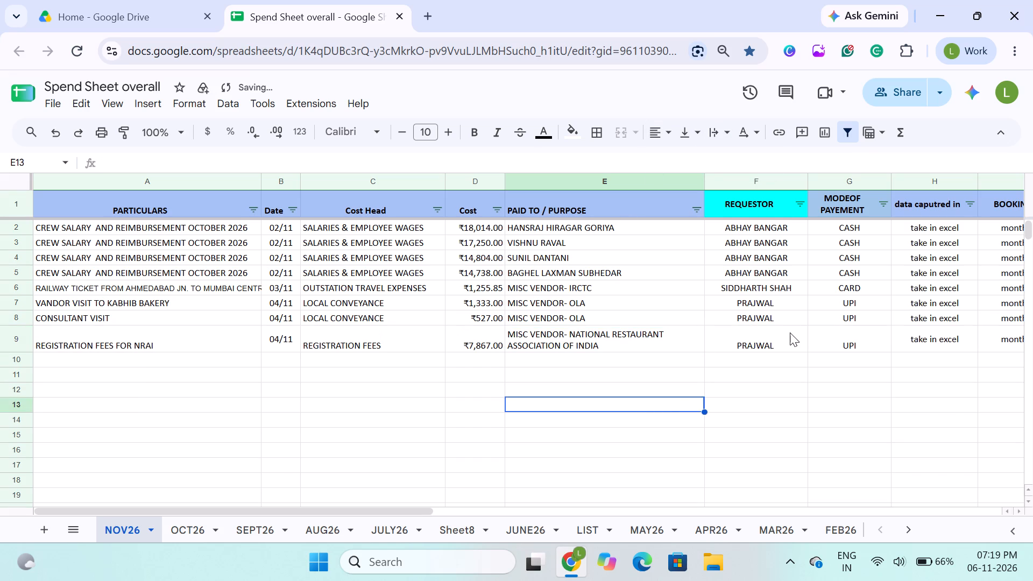
Set the Comments cell J9 to "LLP".
click(790, 332)
scroll(854, 343, left, 3)
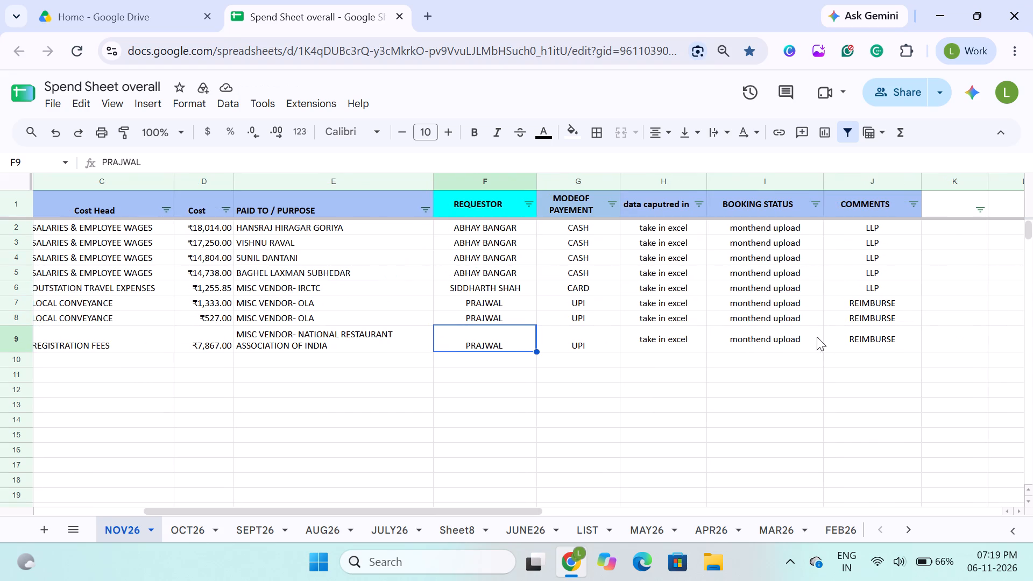
click(903, 344)
text(LLP)
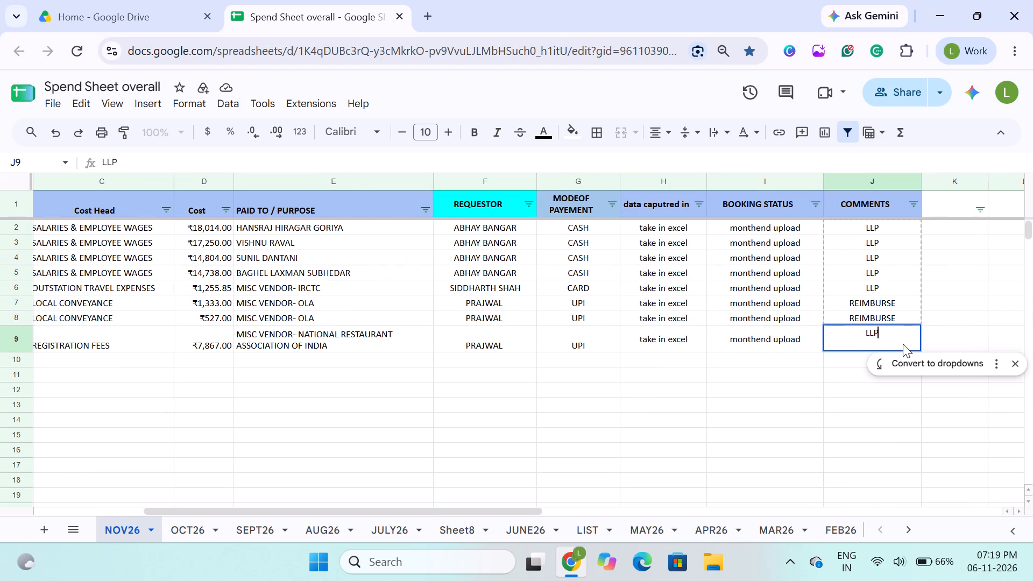
key(Down)
Duplicate the entire bakery visit entry from row 7 into the empty row 10.
scroll(825, 387, right, 1)
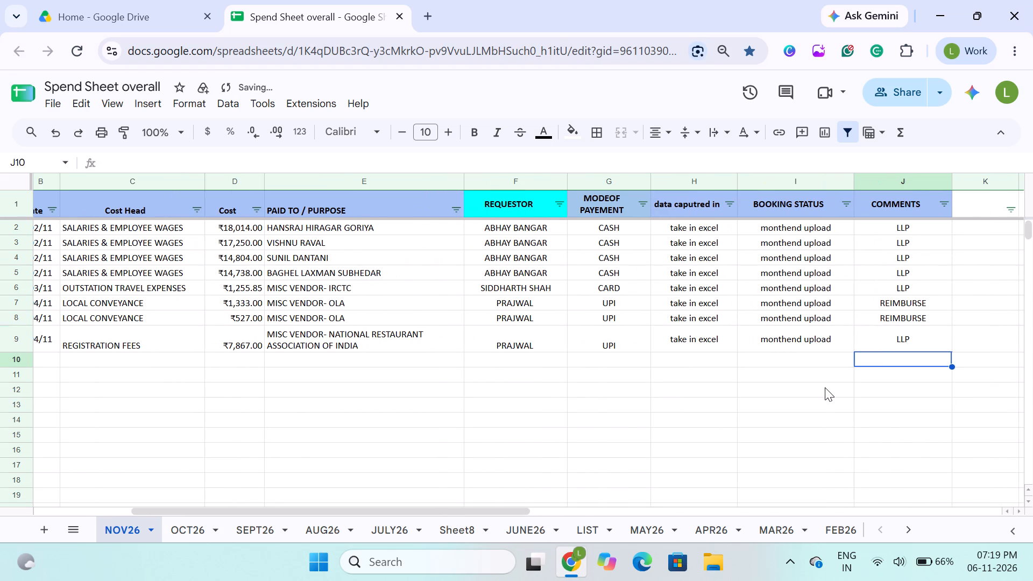
scroll(825, 387, right, 3)
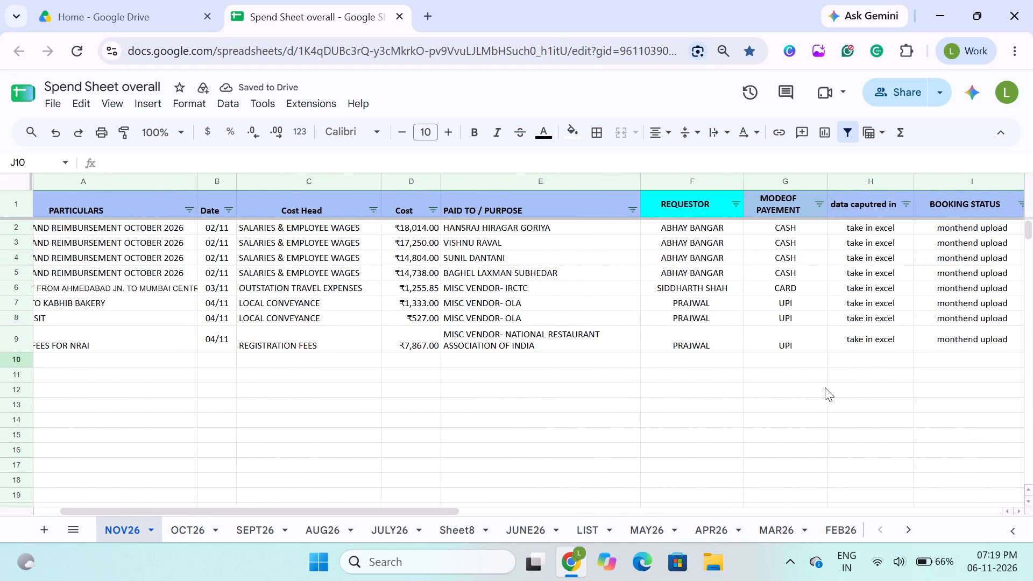
scroll(825, 387, right, 1)
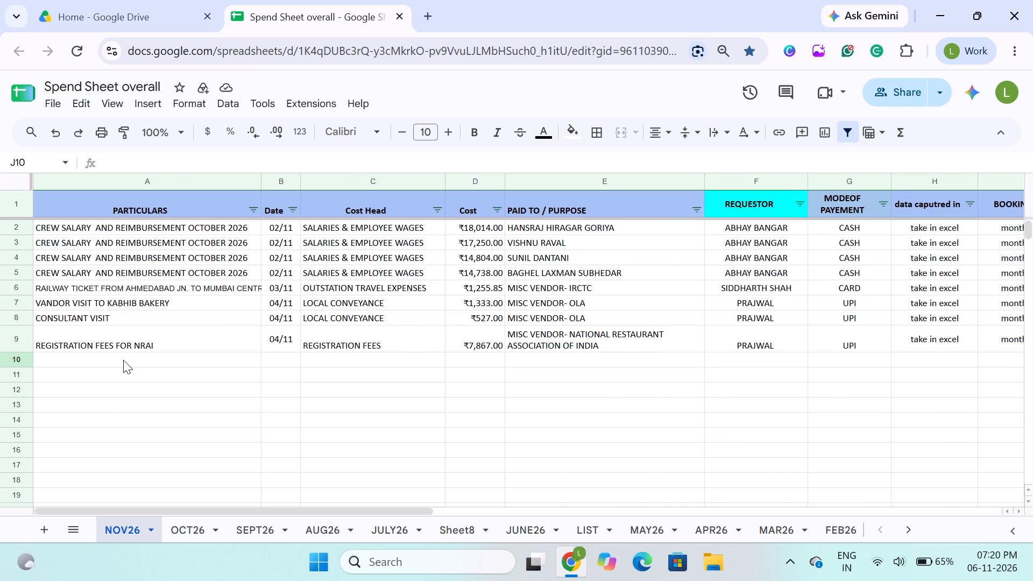
click(123, 360)
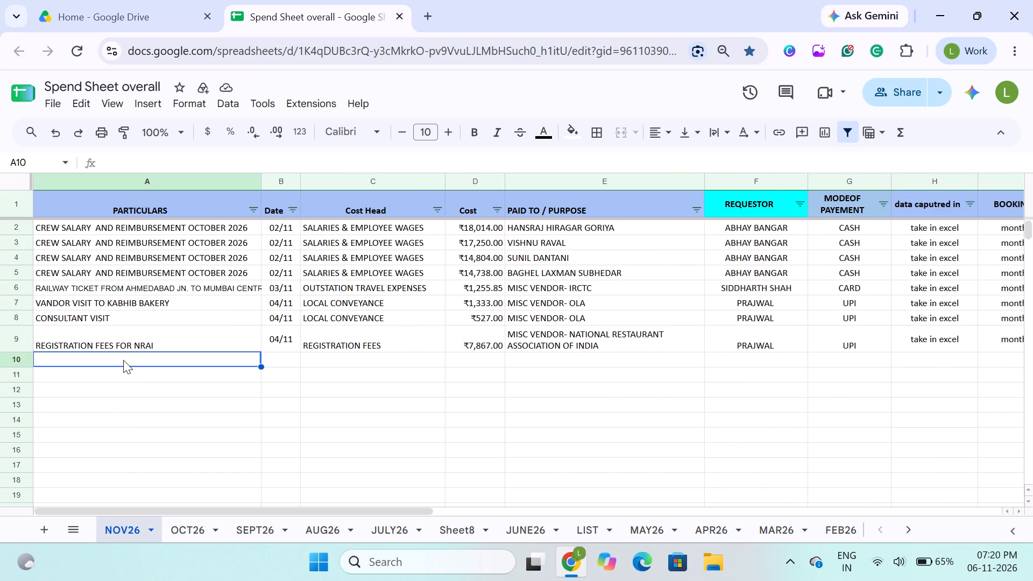
click(70, 304)
key(ctrl+c)
key(Down)
key(Up)
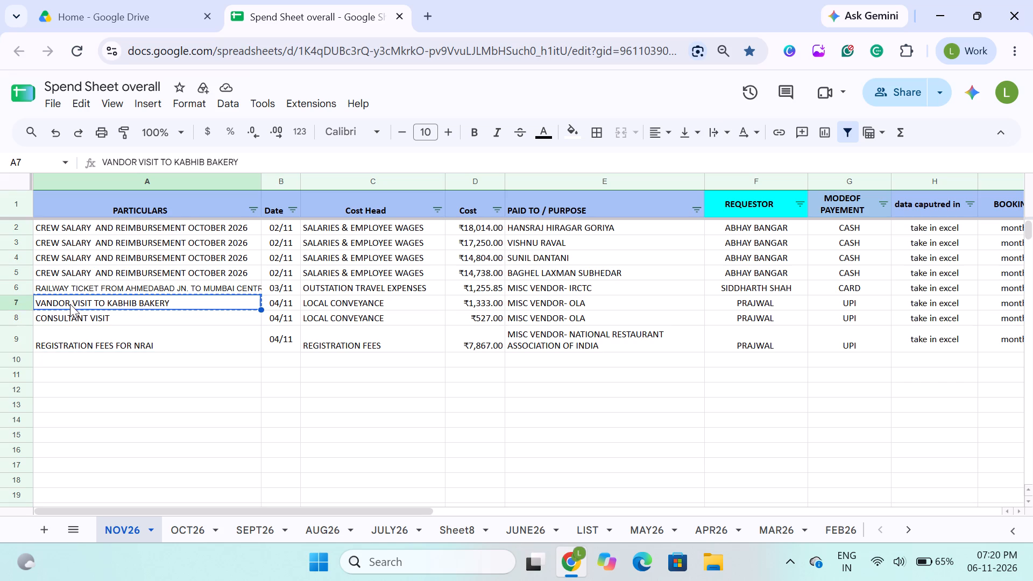
click(20, 302)
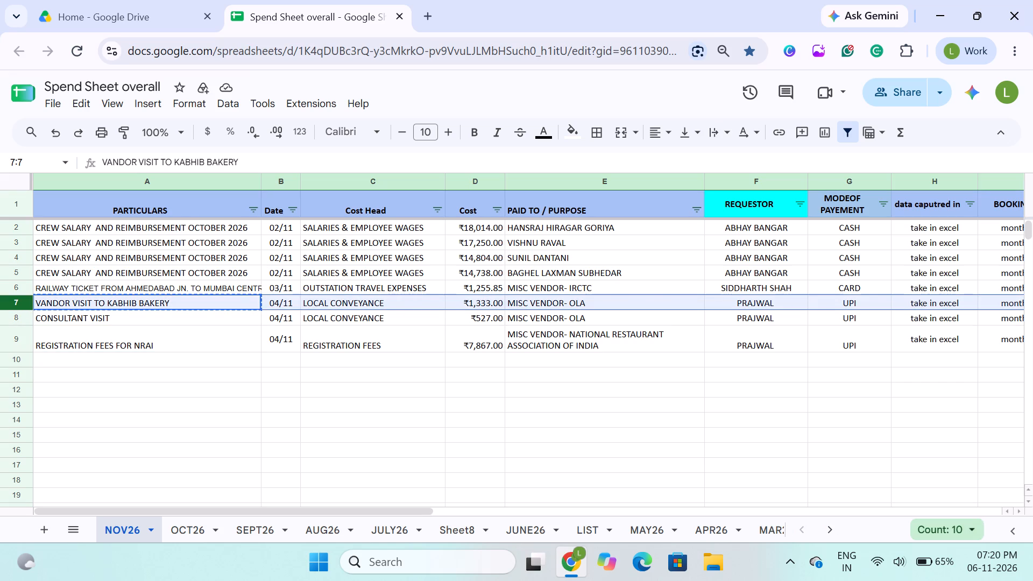
key(ctrl+c)
key(Down)
key(Down)
key(Down)
key(ctrl+v)
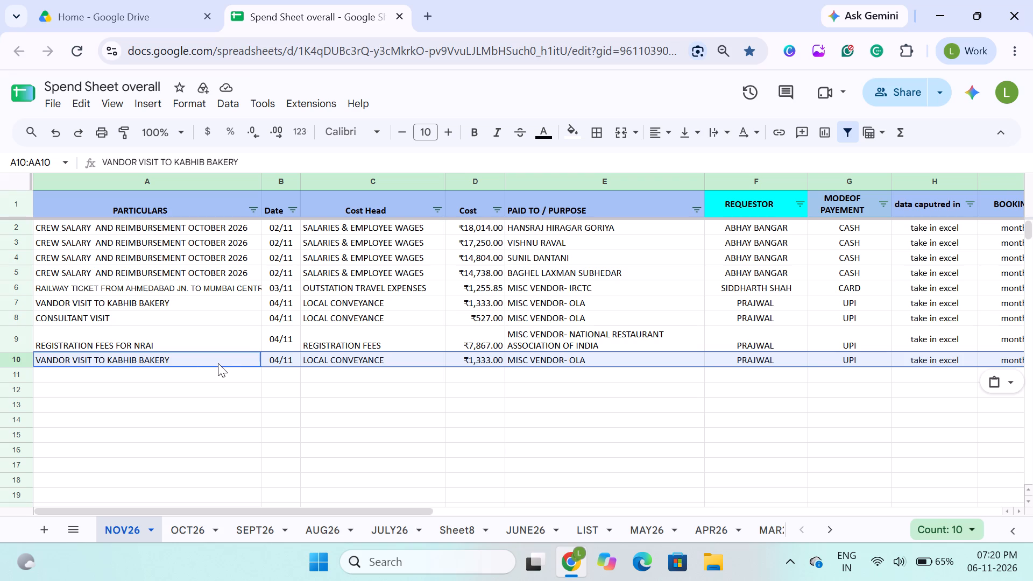
Correct the spelling of the first word in cell A7 to "VENDOR".
double_click(48, 304)
click(43, 302)
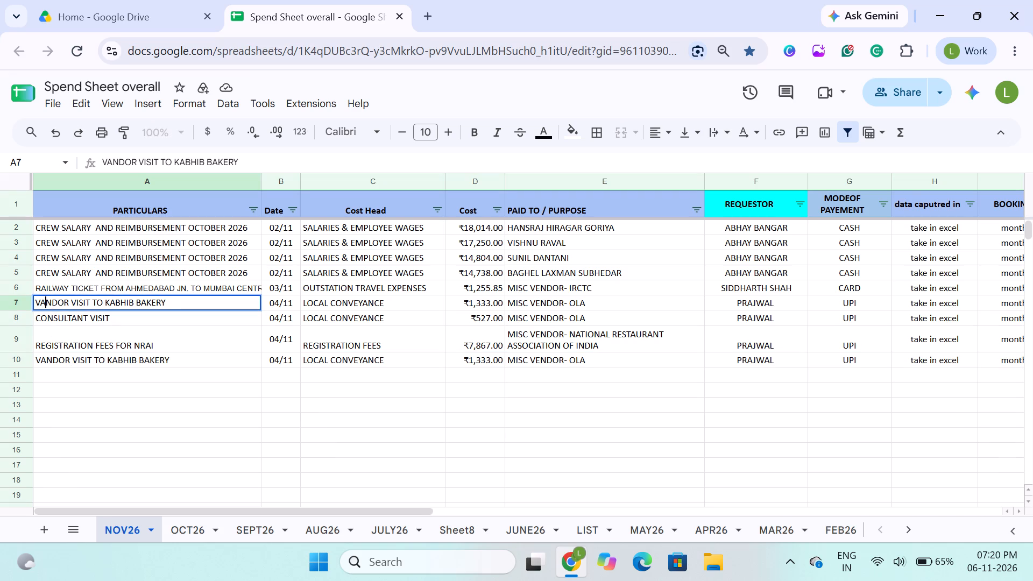
key(BackSpace)
key(e)
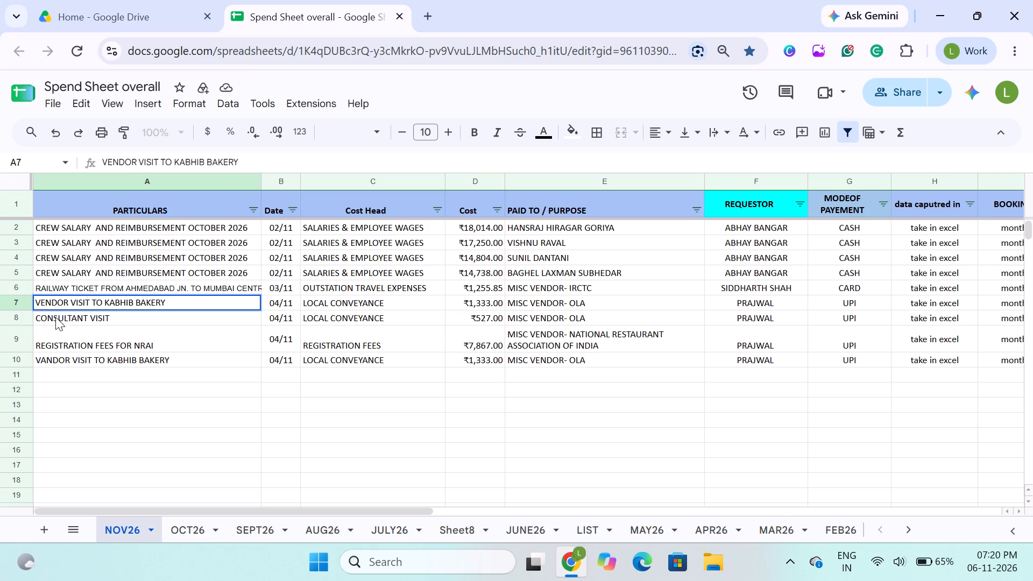
Correct the spelling of the first word in cell A10 to "VENDOR".
double_click(50, 359)
click(52, 358)
key(BackSpace)
key(BackSpace)
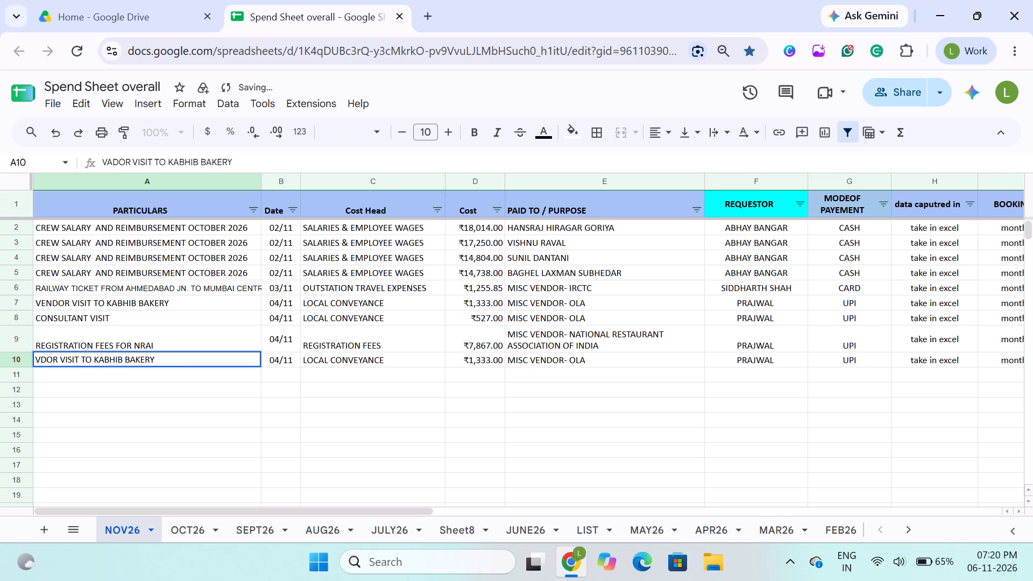
text(EN)
click(204, 387)
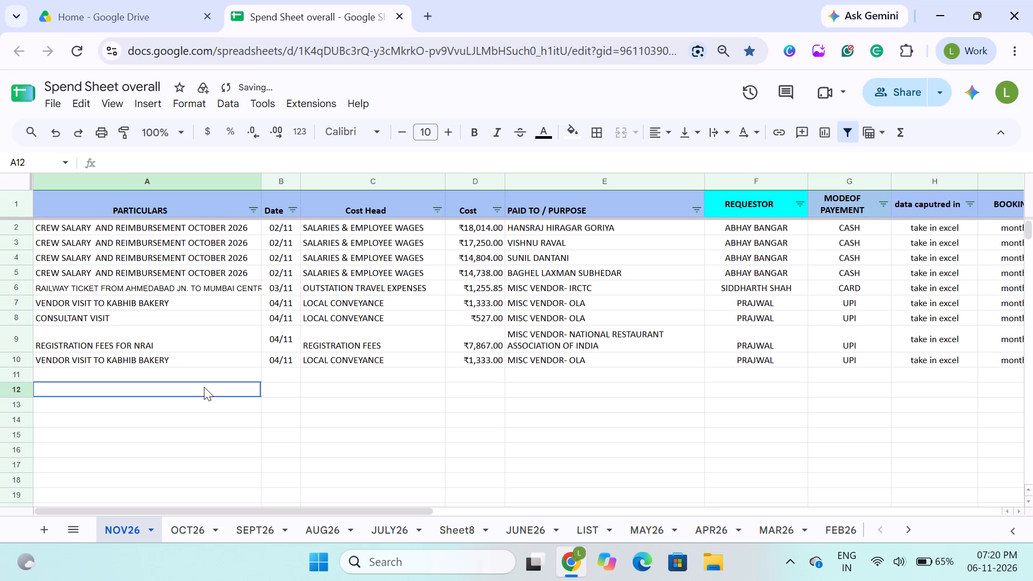
Change the Particulars text in cell A10 to "VENDOR VISIT TO AU".
double_click(190, 358)
key(BackSpace)
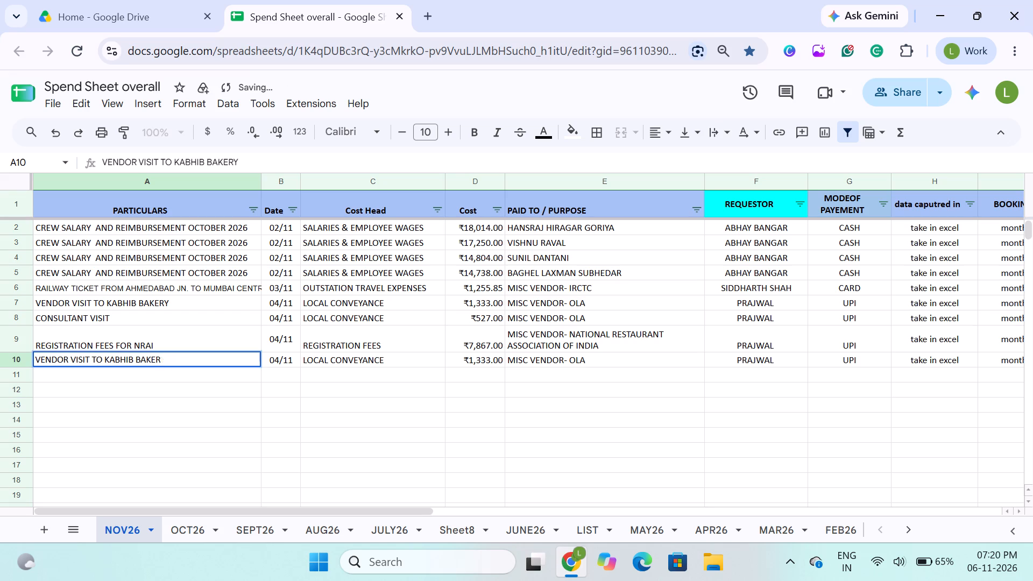
key(BackSpace)
key(BackSpace)
key(BackSpace)
key(BackSpace)
key(BackSpace)
key(BackSpace)
key(BackSpace)
key(BackSpace)
key(BackSpace)
key(BackSpace)
key(BackSpace)
key(BackSpace)
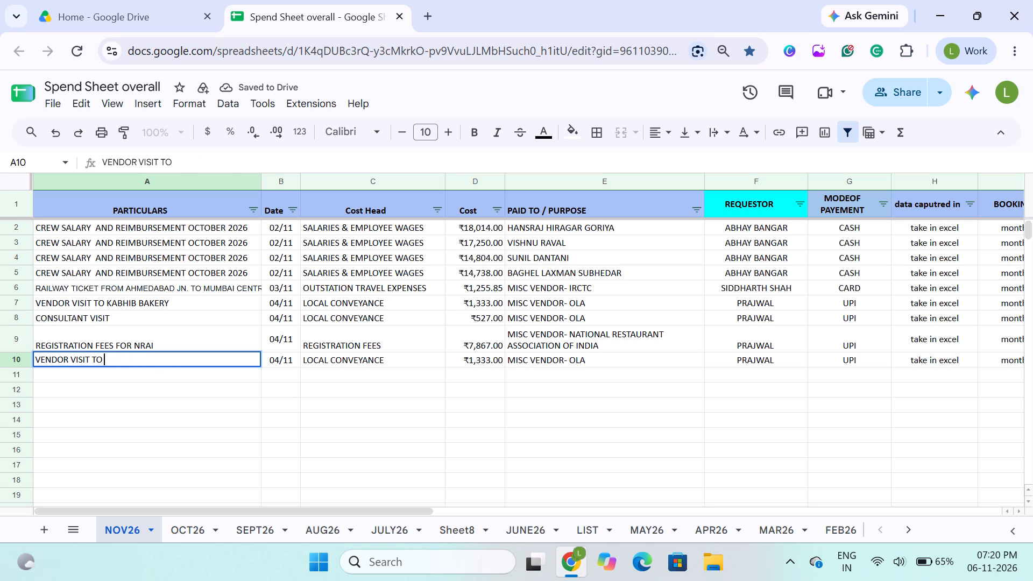
text(AU)
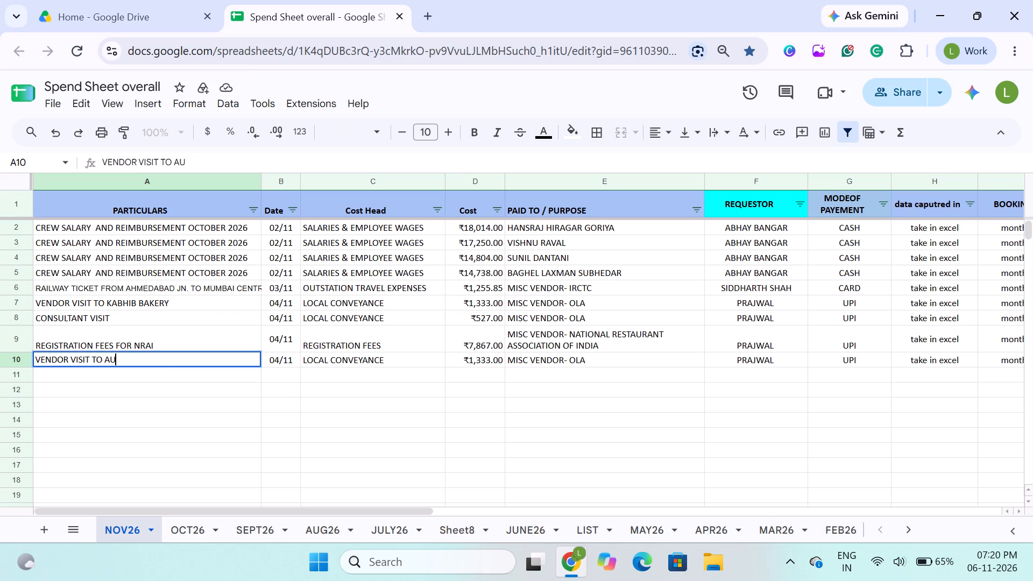
key(Right)
key(Tab)
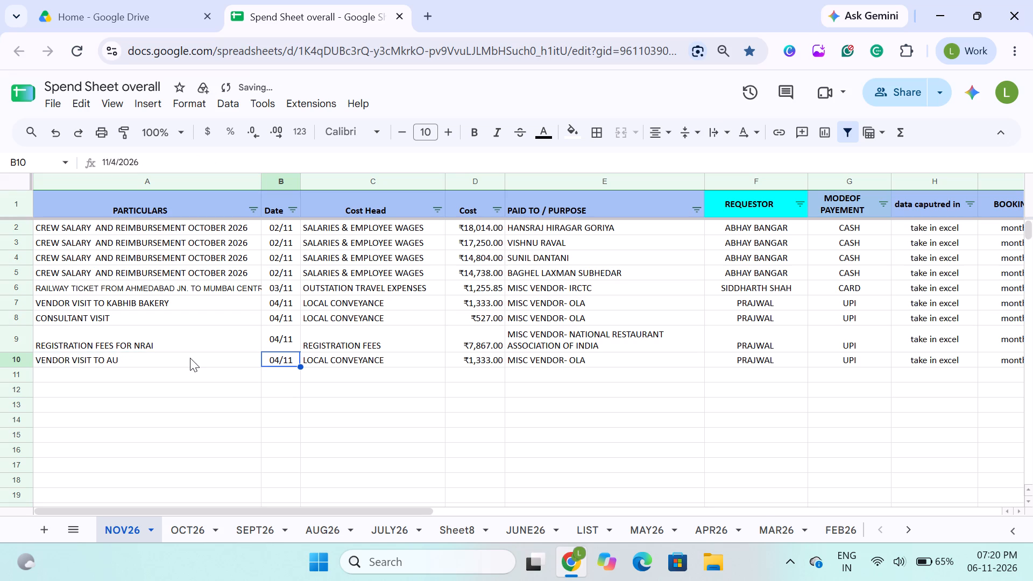
Set the row 10 date to 5 November 2026 and its cost to 1510.
double_click(273, 363)
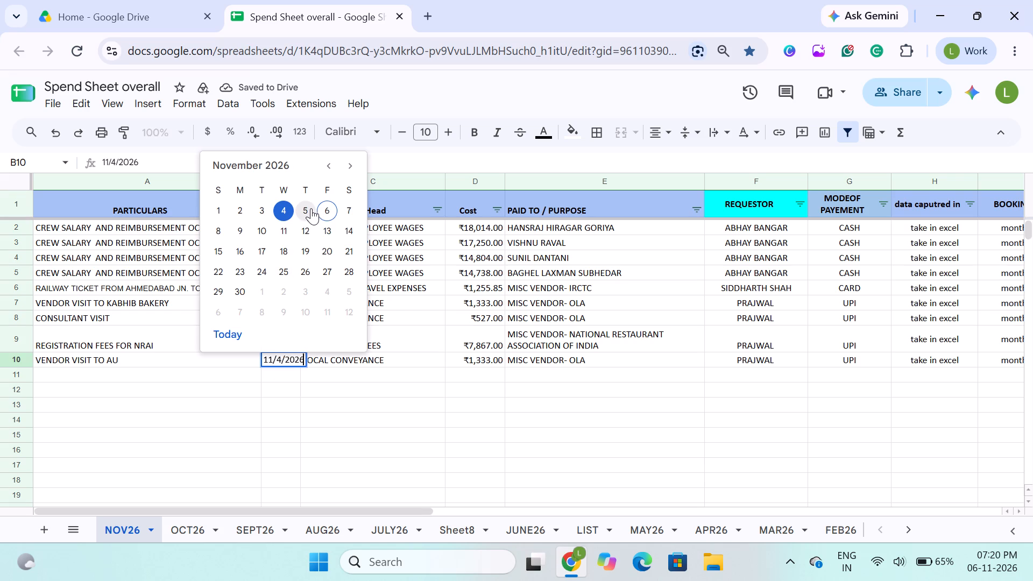
click(310, 208)
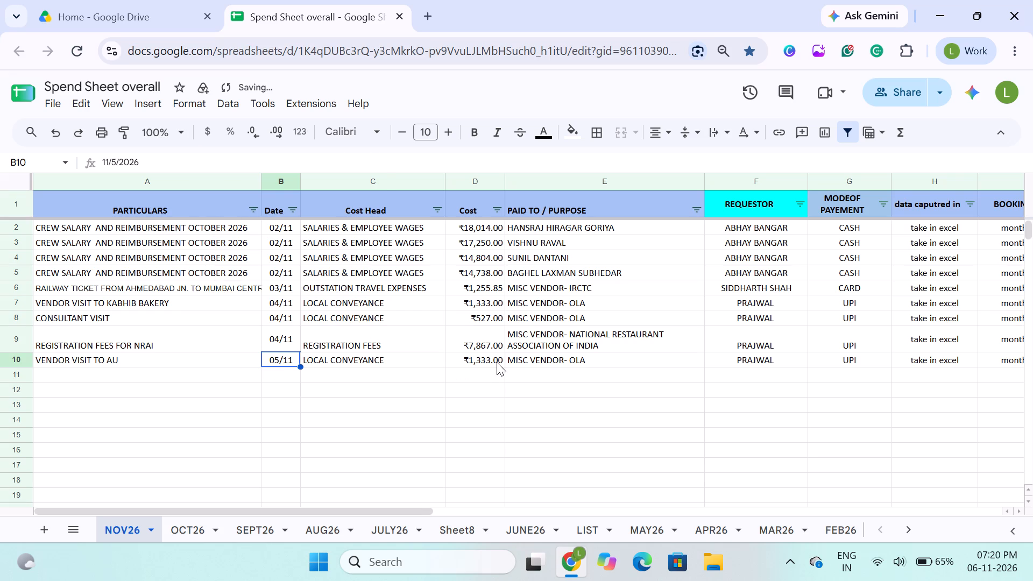
click(497, 362)
text(1510)
key(Right)
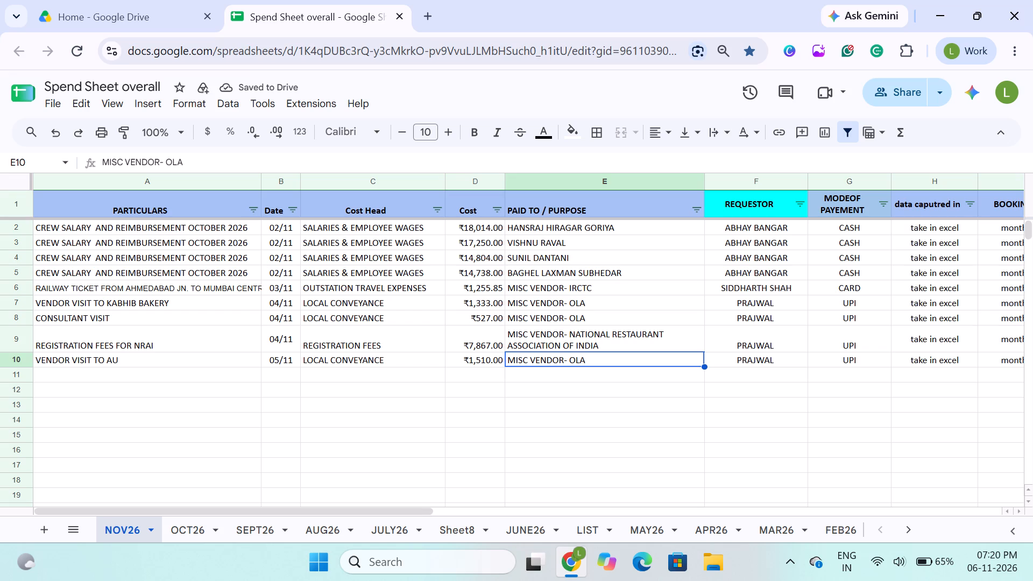
Set row 10's Paid To / Purpose to "MISC VENDOR" and its Requestor to "SHORJOE".
text(MISC VENDOR)
key(Tab)
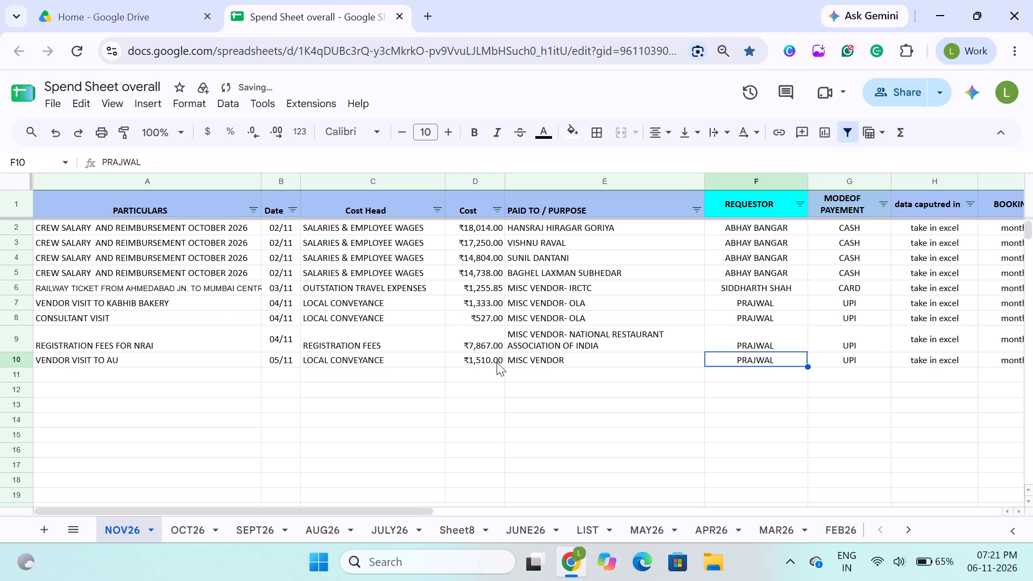
scroll(728, 386, left, 1)
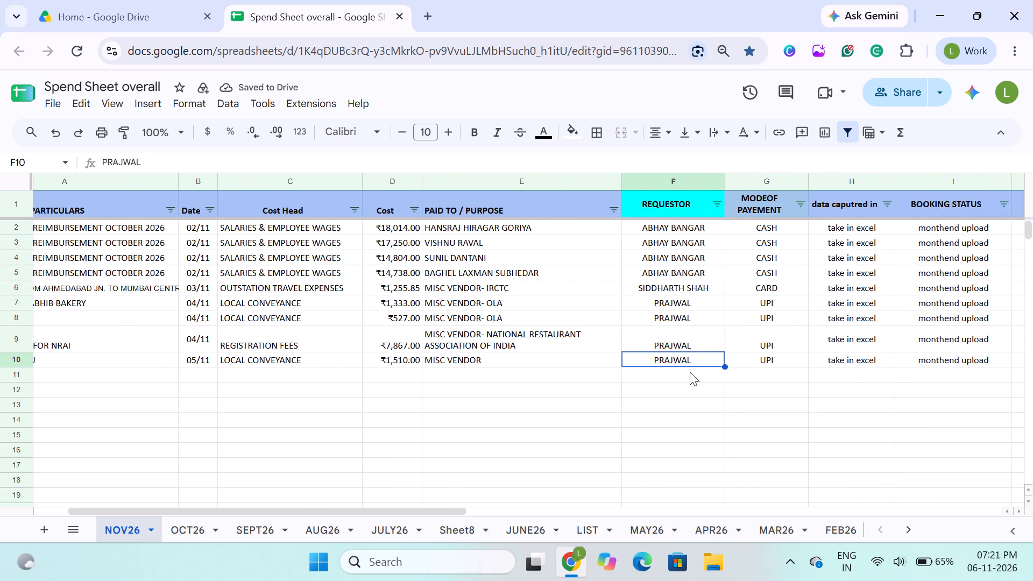
text(SHORJOE)
key(Up)
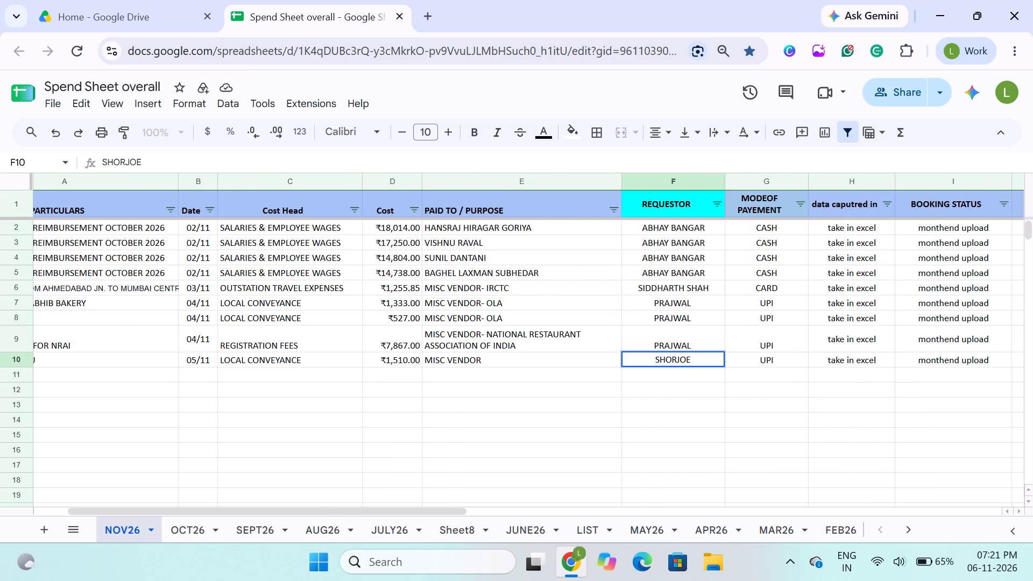
Copy the payment mode CARD from cell G6 into cell G9 of the registration fees entry.
scroll(718, 379, left, 3)
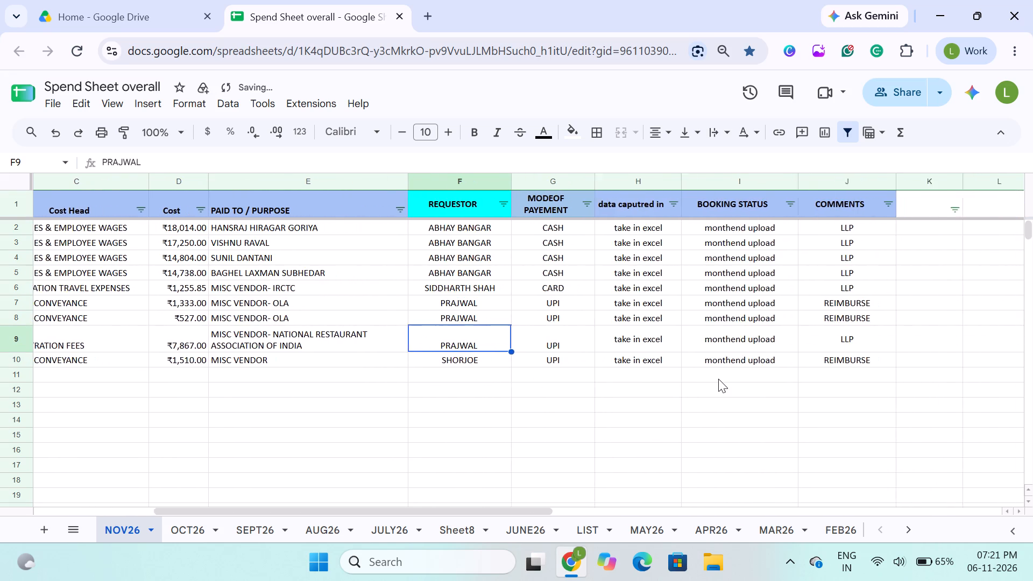
scroll(718, 379, left, 2)
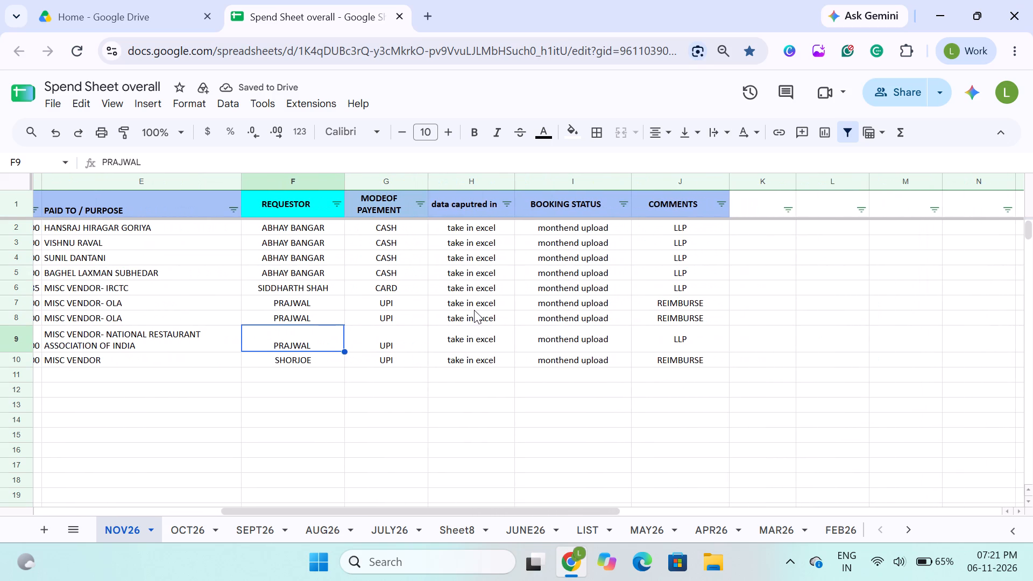
scroll(377, 322, right, 6)
scroll(377, 322, left, 4)
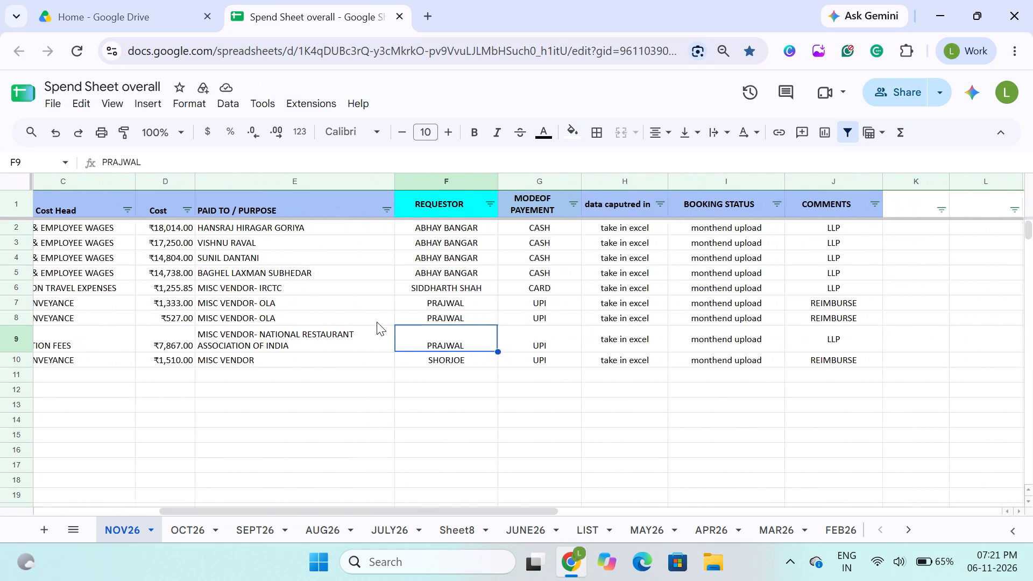
click(563, 282)
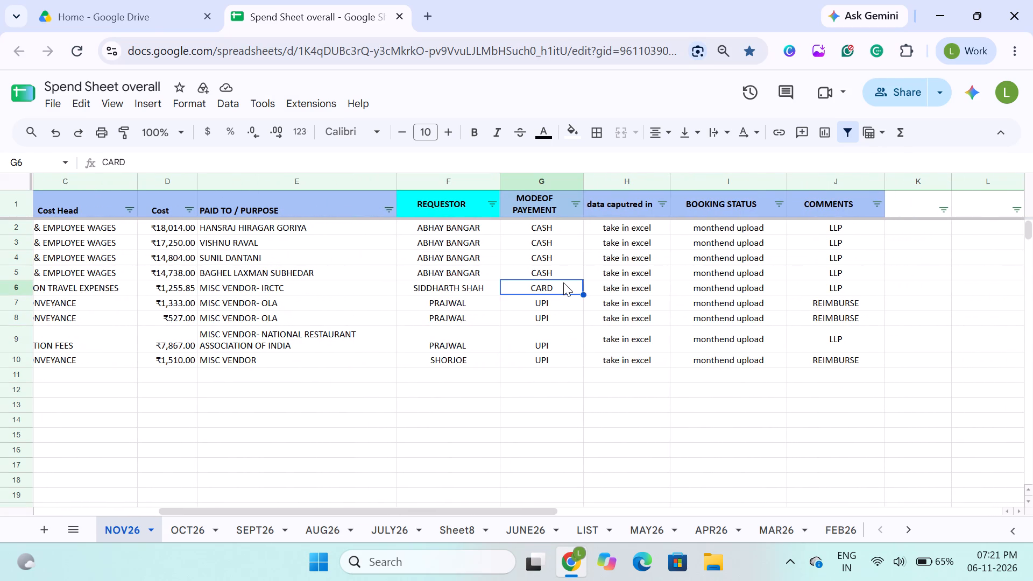
key(ctrl+c)
click(555, 339)
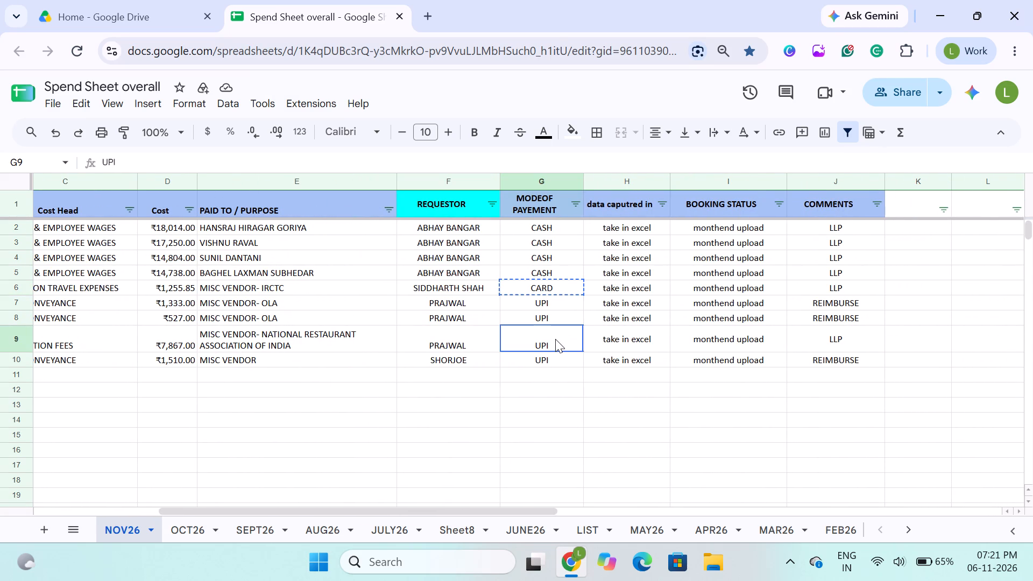
key(ctrl+v)
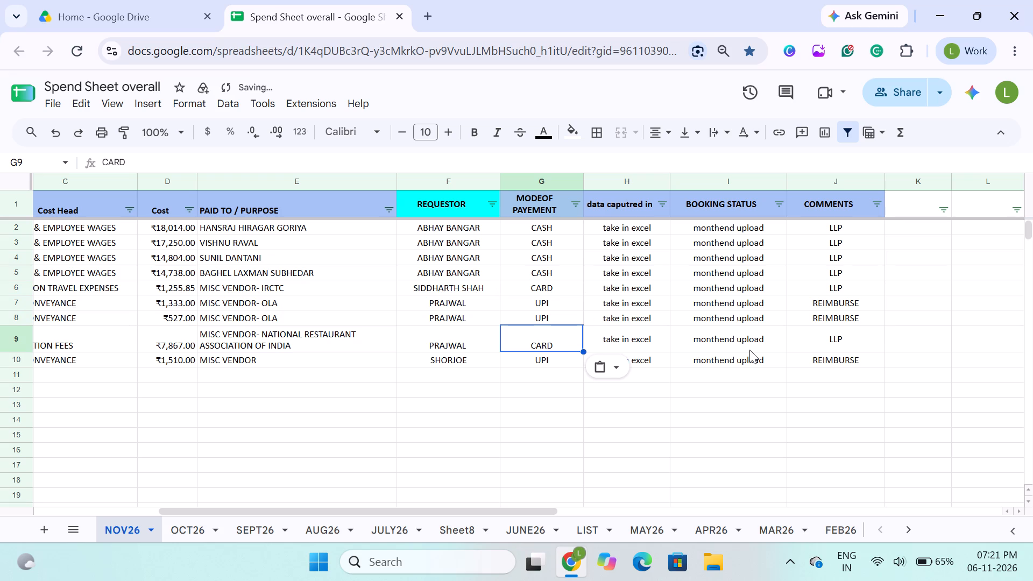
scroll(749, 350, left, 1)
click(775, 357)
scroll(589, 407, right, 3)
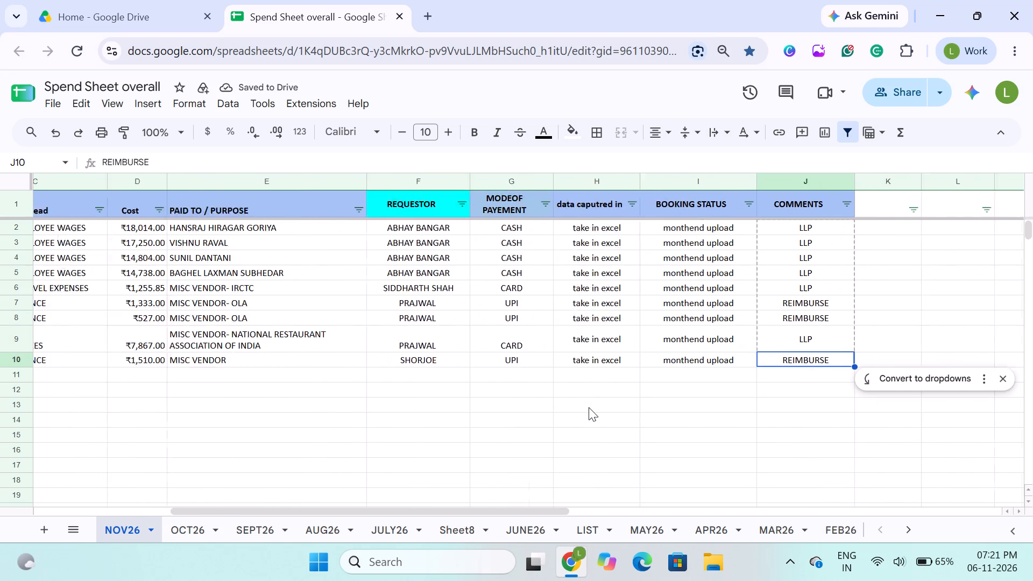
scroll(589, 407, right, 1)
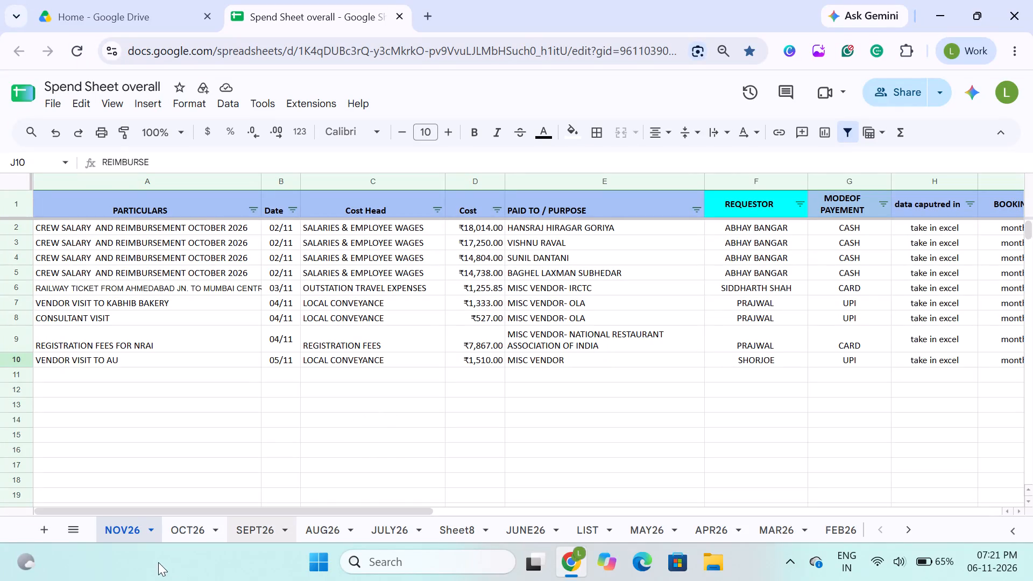
In the OCT26 sheet, enter "PARK SUITES" as the Particulars in the first empty row, cell A40.
click(187, 529)
scroll(213, 392, down, 1)
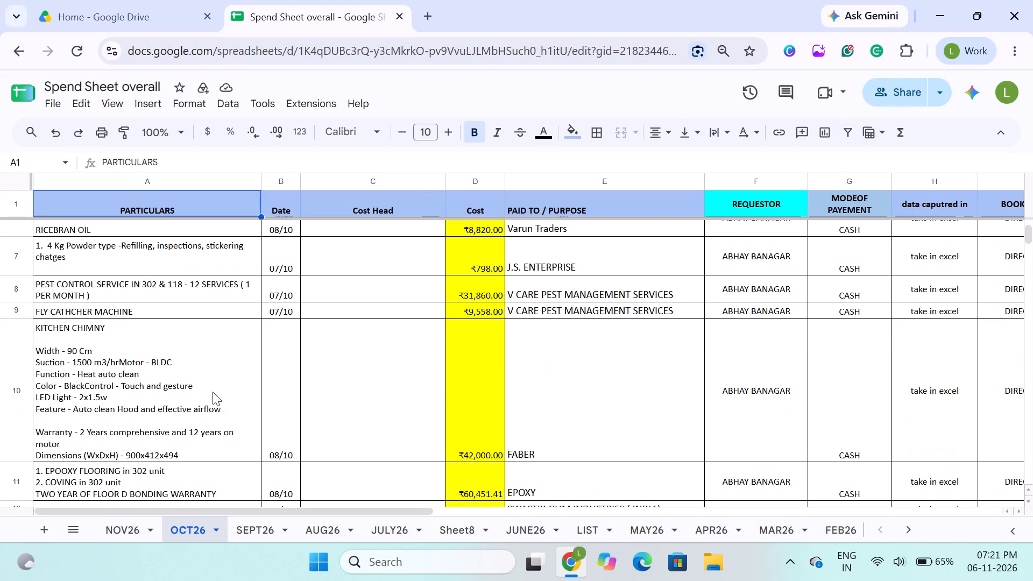
scroll(213, 392, down, 1)
scroll(213, 392, up, 3)
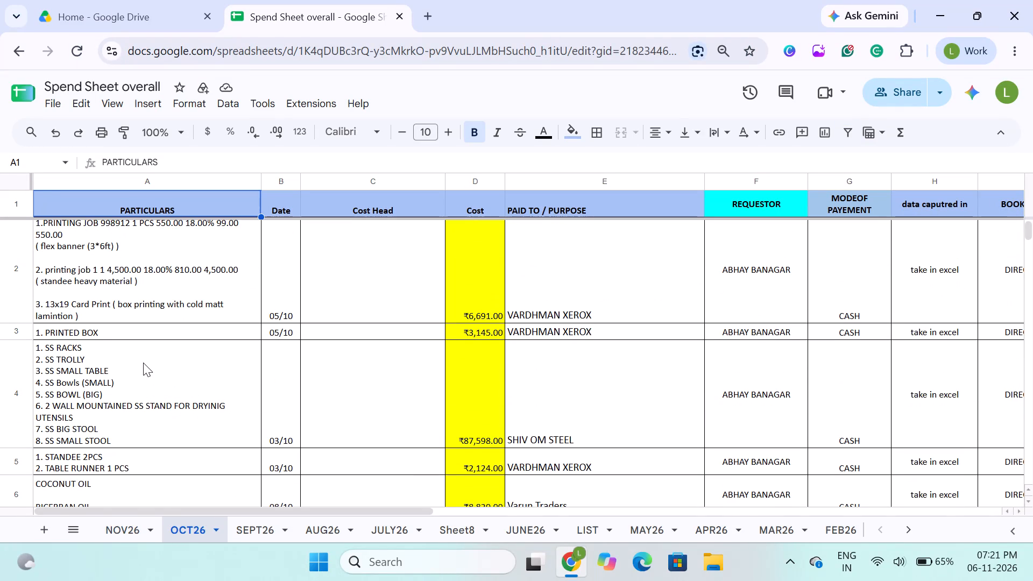
scroll(143, 363, down, 1)
scroll(143, 363, up, 3)
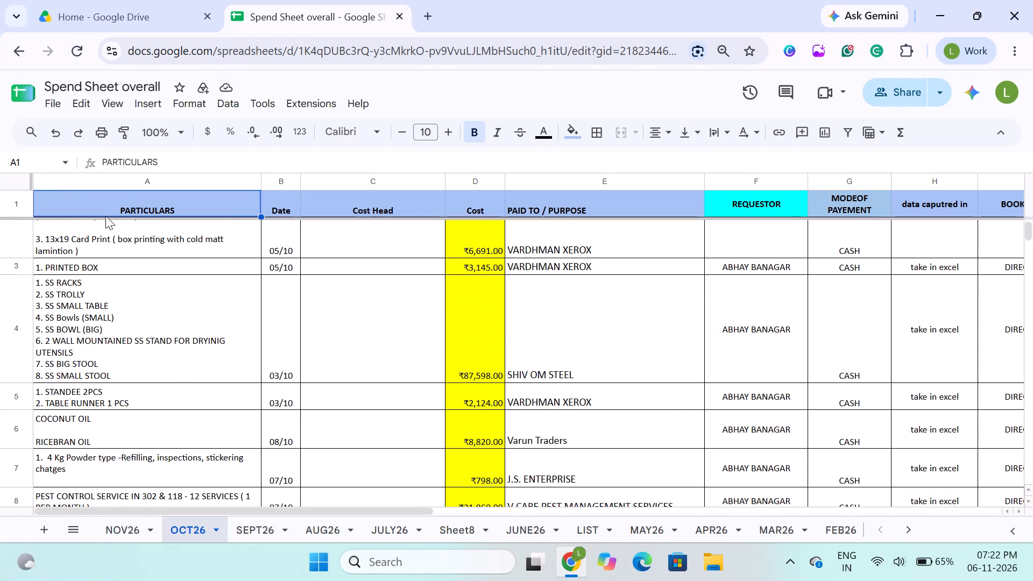
click(20, 207)
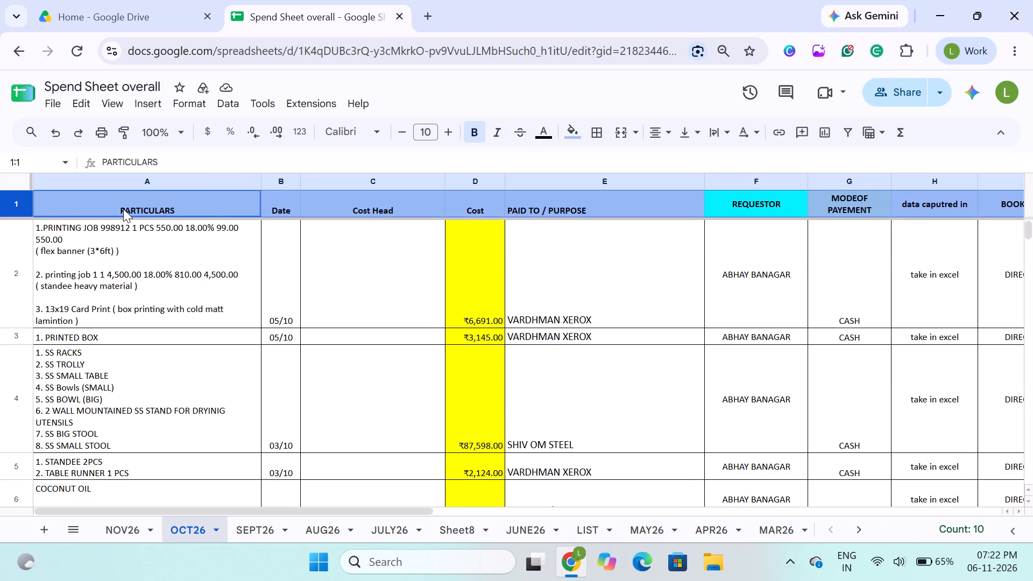
scroll(256, 378, up, 3)
scroll(256, 378, down, 5)
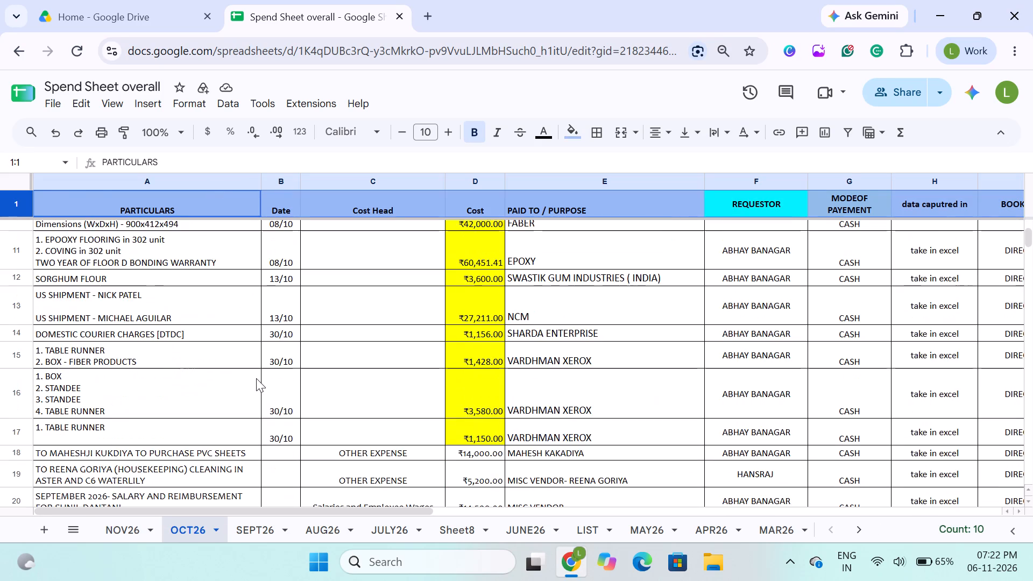
scroll(256, 378, down, 2)
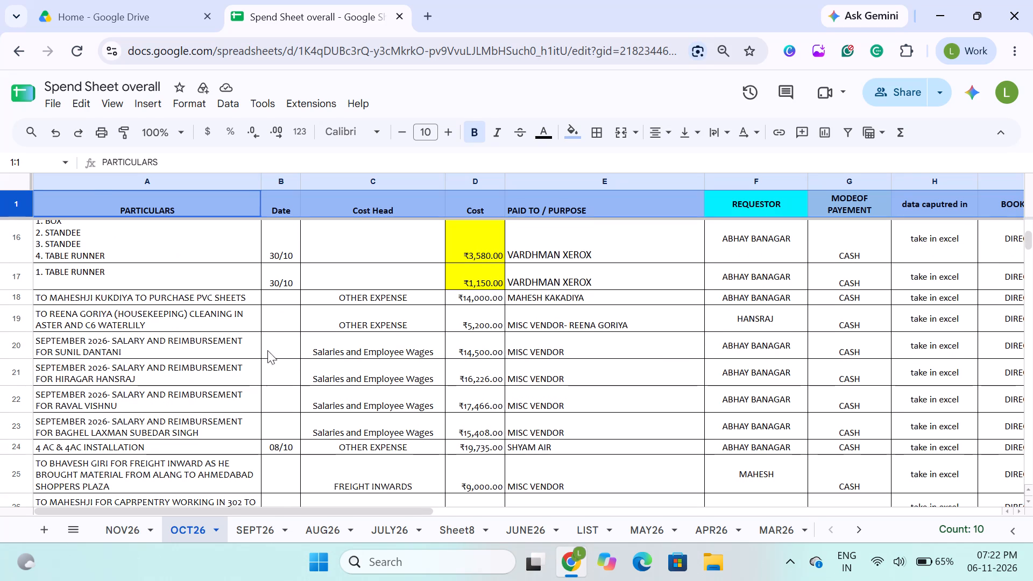
scroll(275, 372, down, 5)
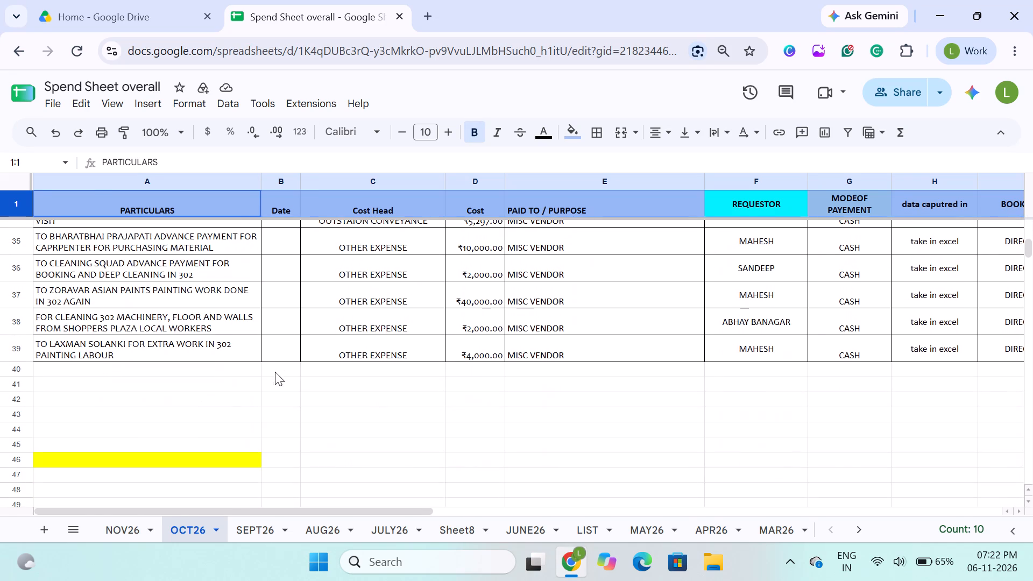
click(59, 375)
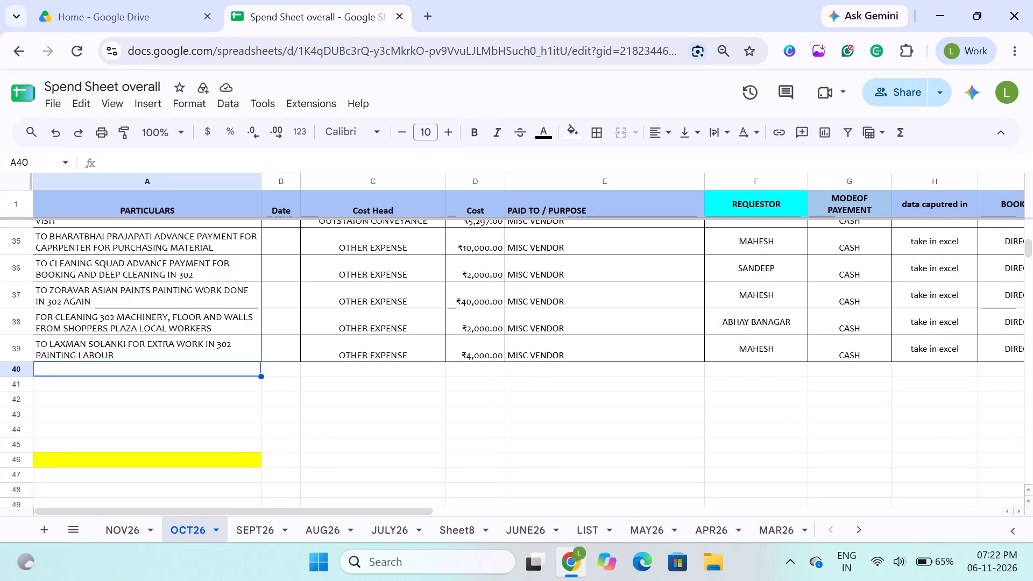
text(PARK SUITES)
key(Tab)
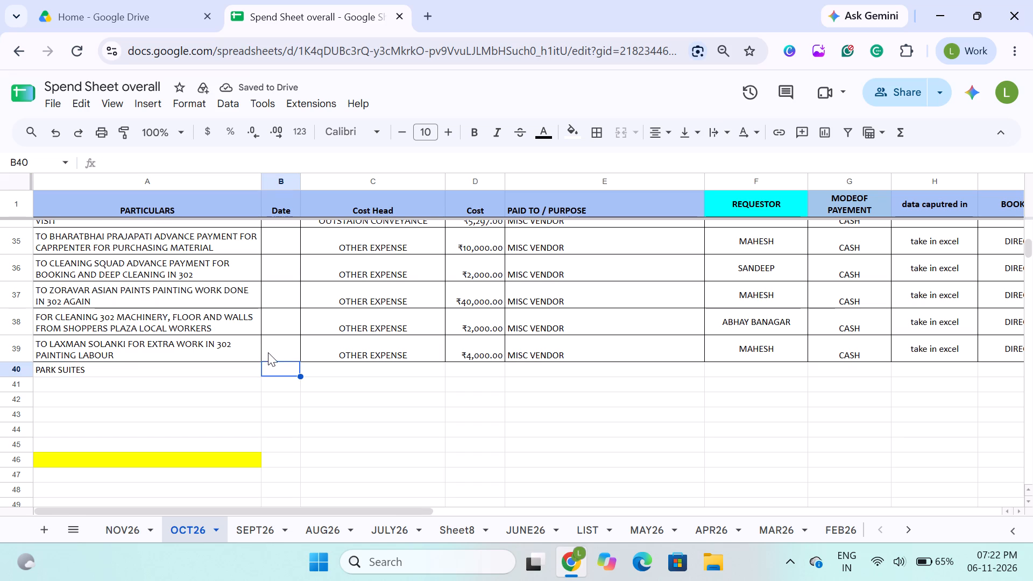
Copy the 08/10 date from the AC installation entry in B24 into cell B40.
scroll(268, 352, up, 3)
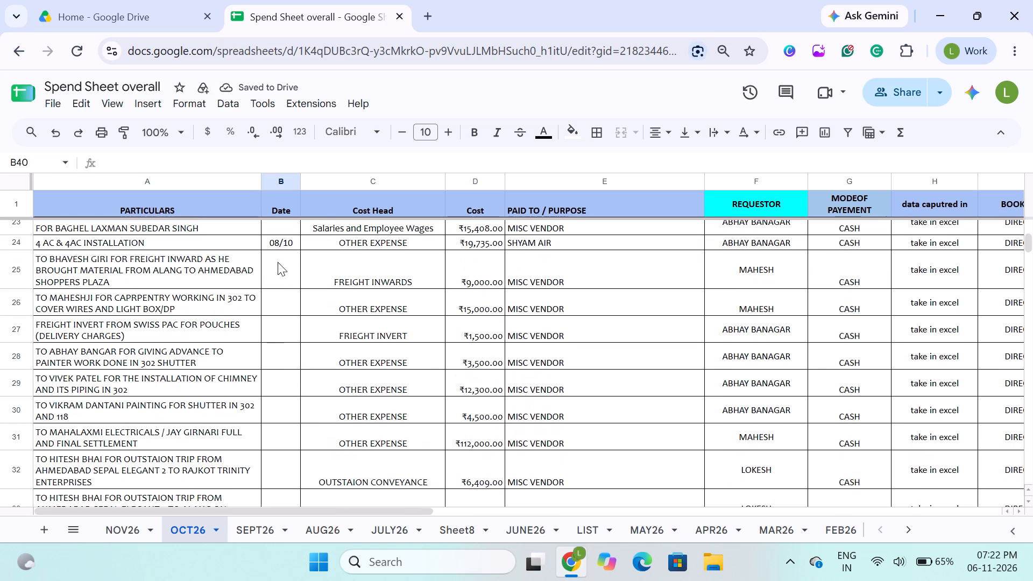
click(292, 243)
key(ctrl+c)
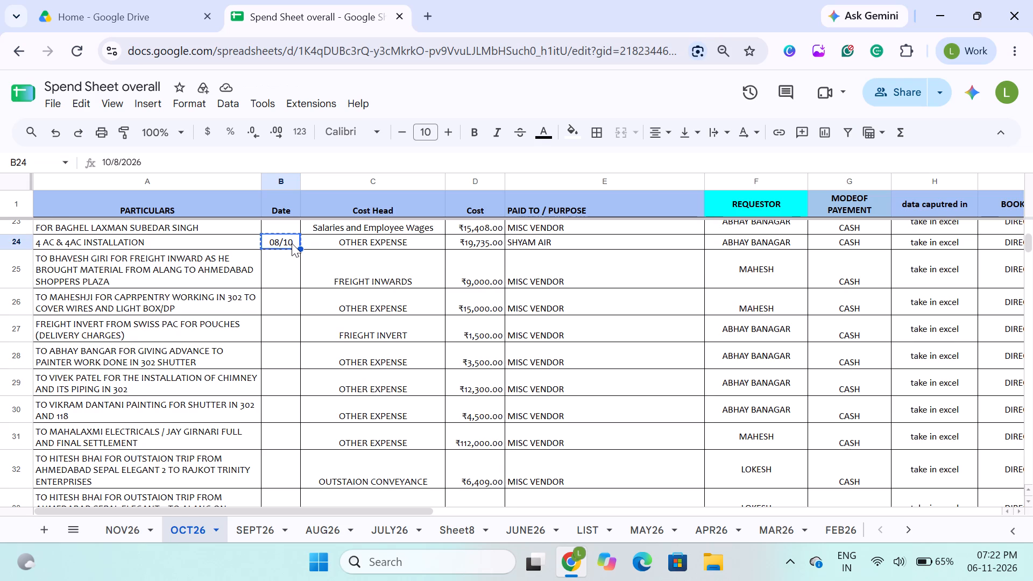
scroll(292, 243, down, 4)
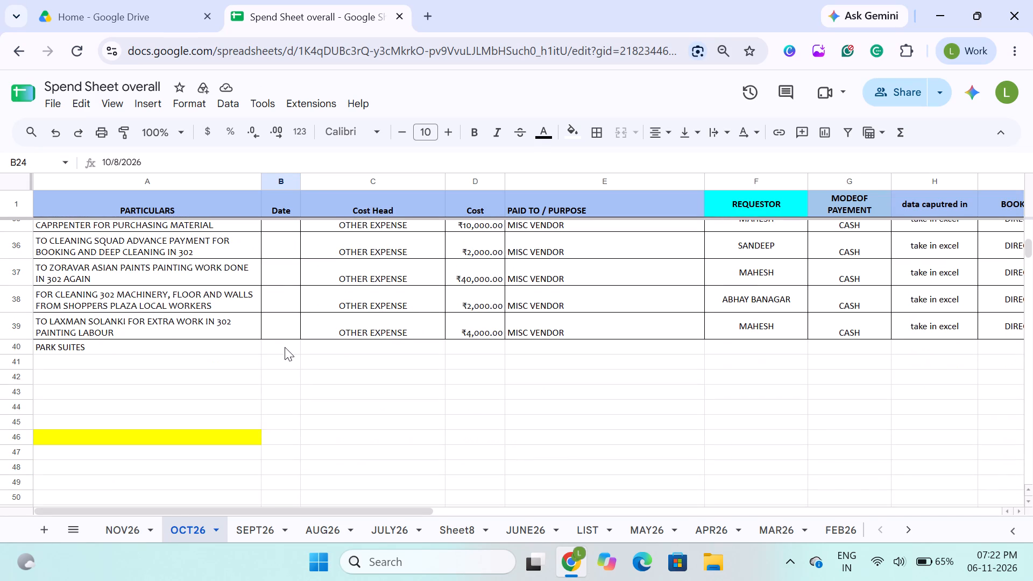
click(285, 347)
key(ctrl+v)
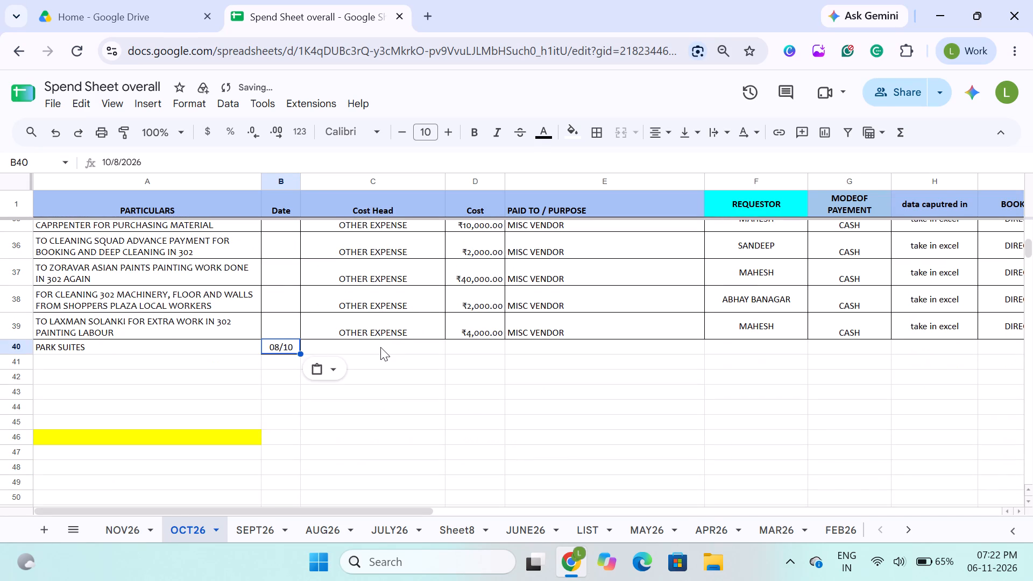
Extend the Particulars in cell A40 so it reads "PARK SUITES- STAY".
click(380, 347)
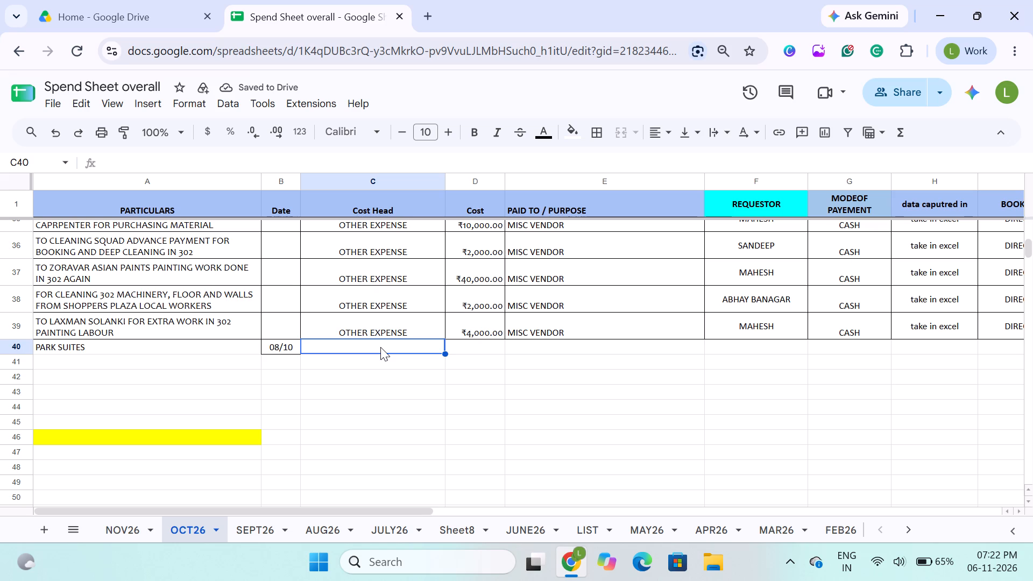
double_click(154, 351)
key(0)
key(BackSpace)
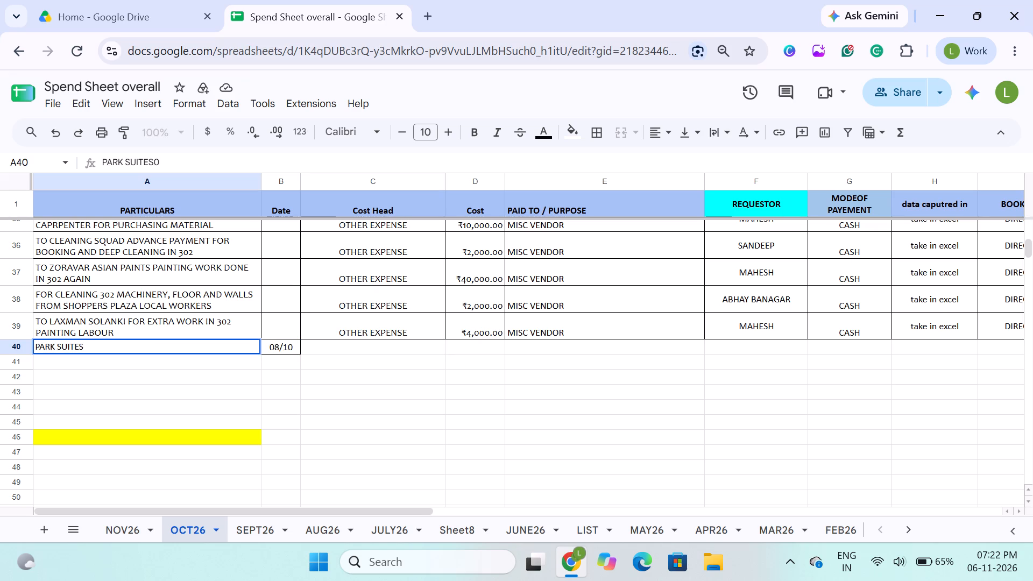
text(- STAY)
key(Tab)
Enter "EMPLOYEE CONVEYANCE" as row 40's Cost Head and 3675 as its Cost.
key(Tab)
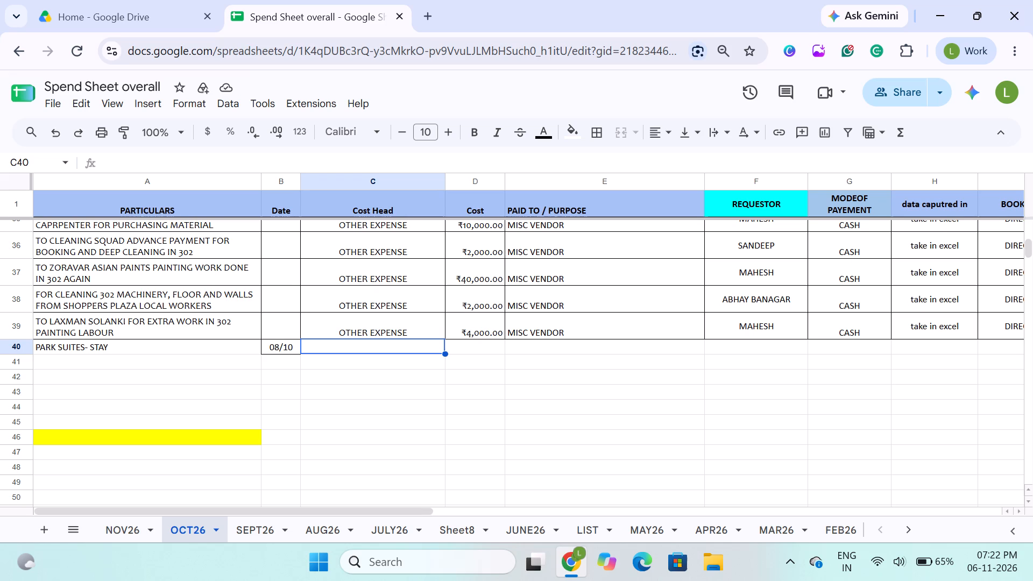
text(EMPLOYEE CON)
text(VEYANCE)
key(Tab)
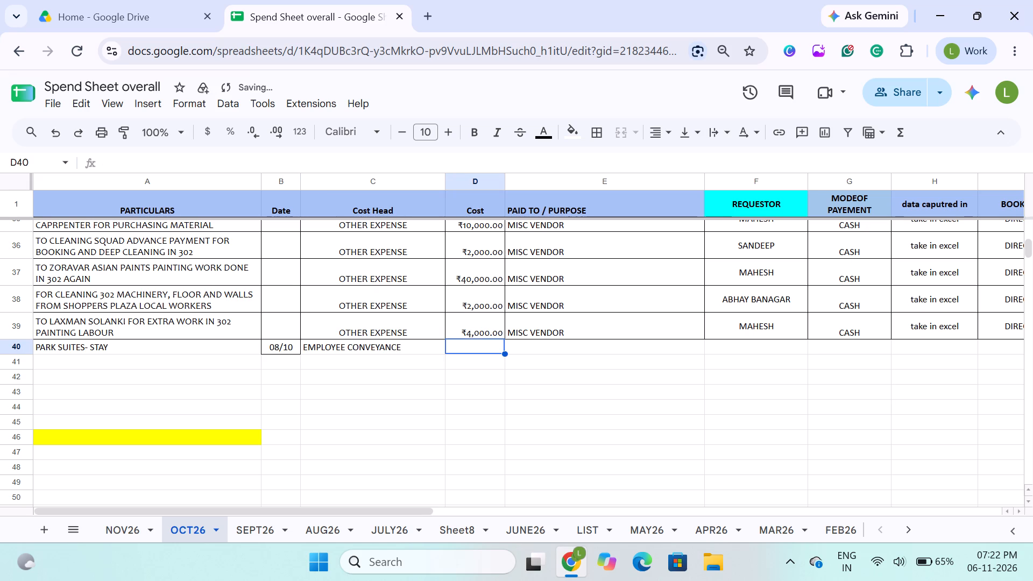
text(3675)
key(Right)
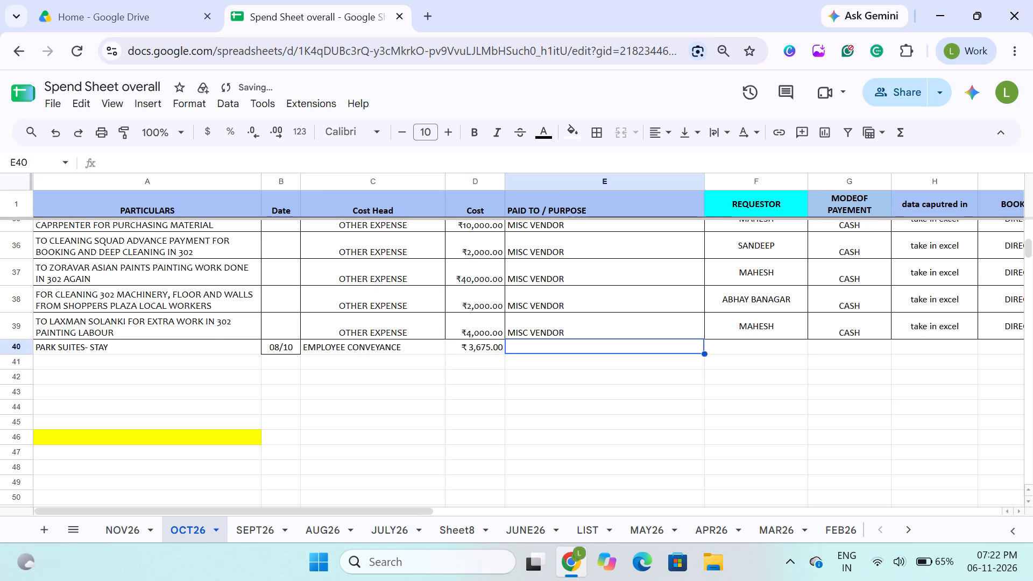
Fill row 40's Paid To / Purpose with MISC VENDOR from above, and set Requestor to "SHORJOE" and payment mode to "UPI".
key(ctrl+d)
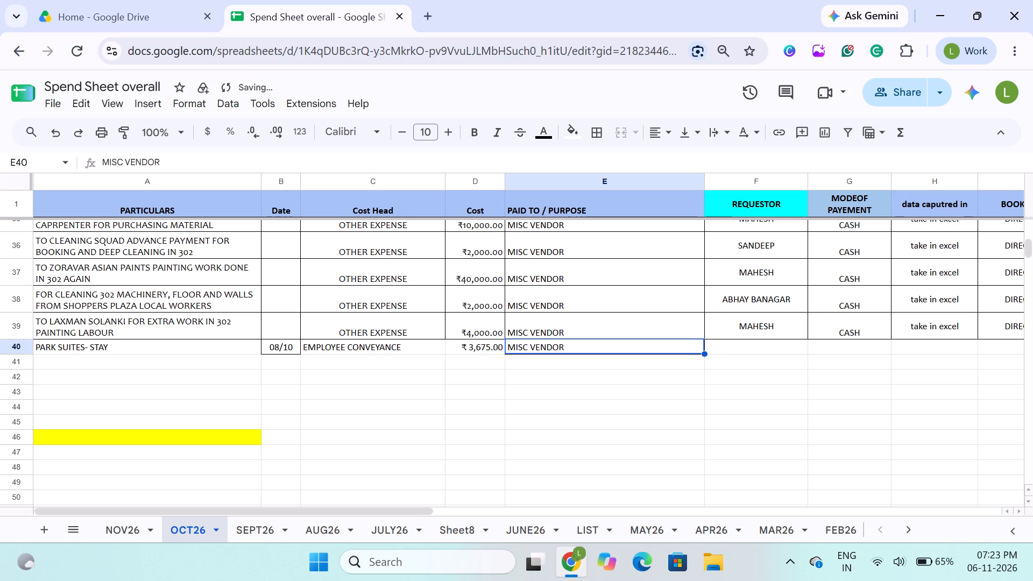
key(Right)
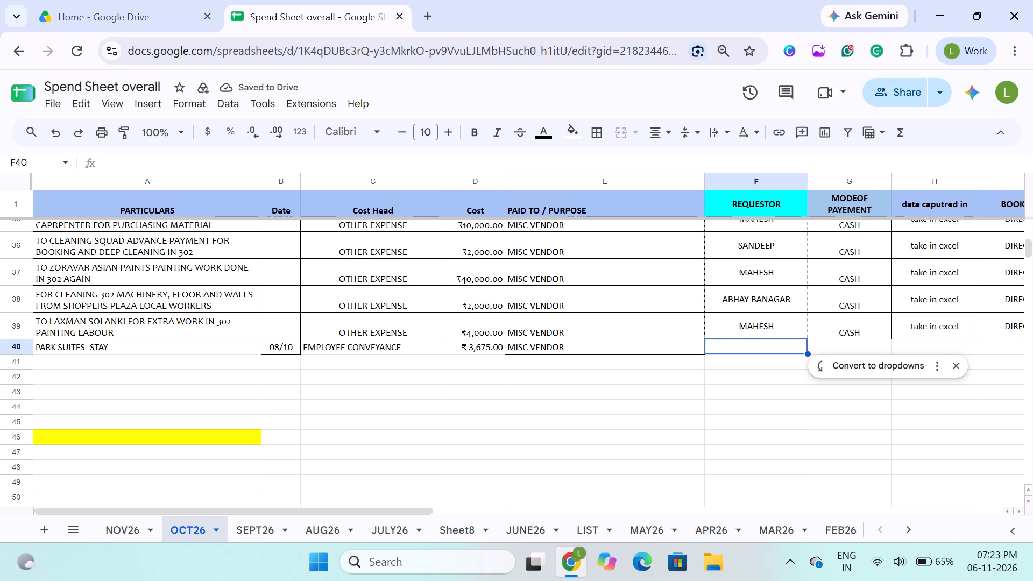
text(SHORJOE)
key(Tab)
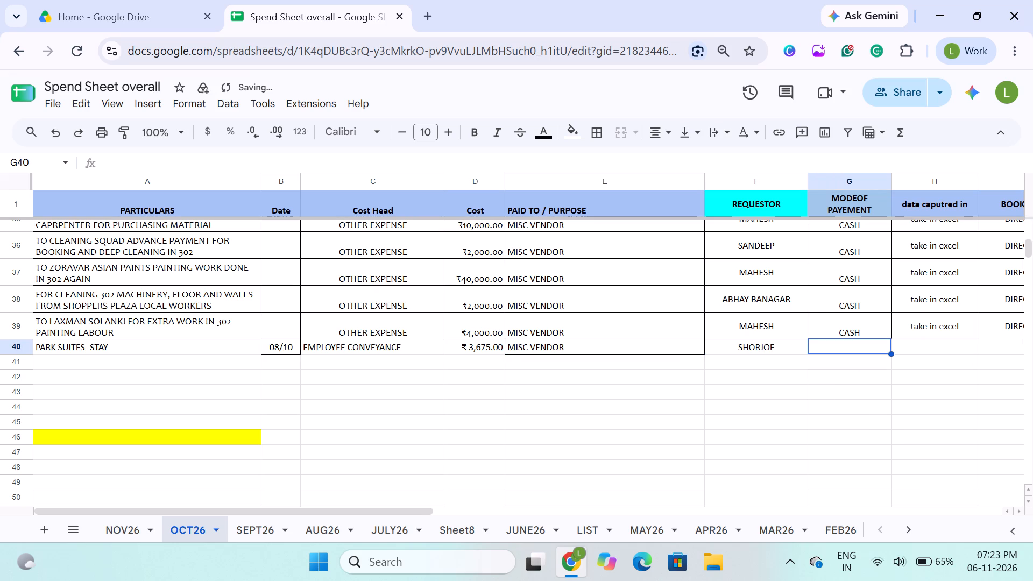
key(ctrl+d)
key(Right)
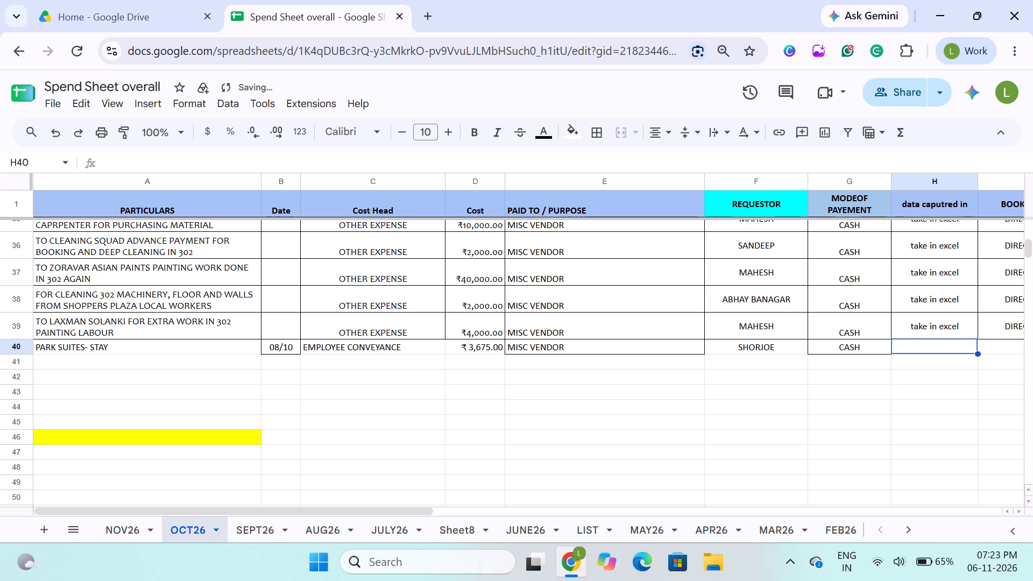
click(873, 348)
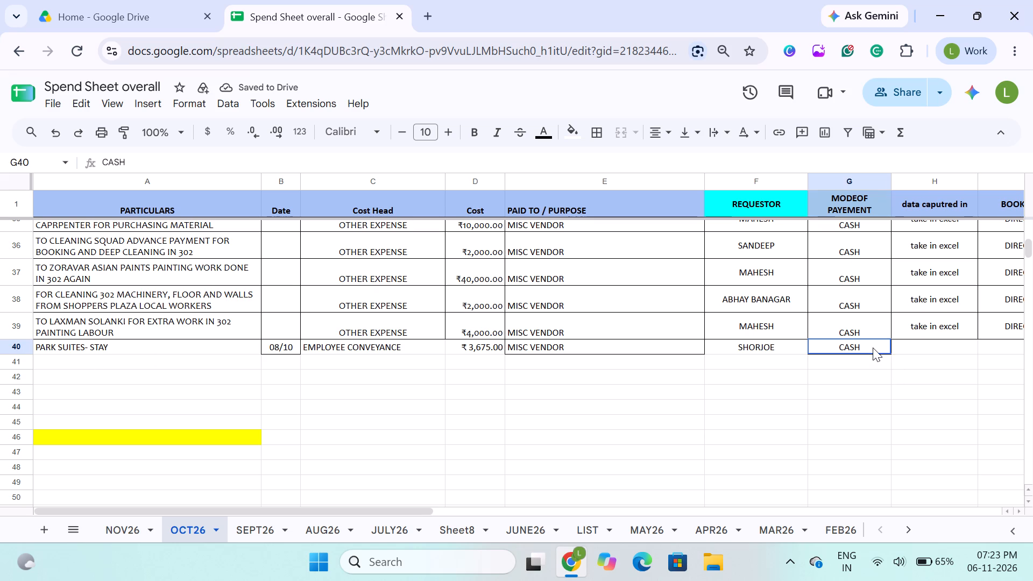
text(UPI)
key(Right)
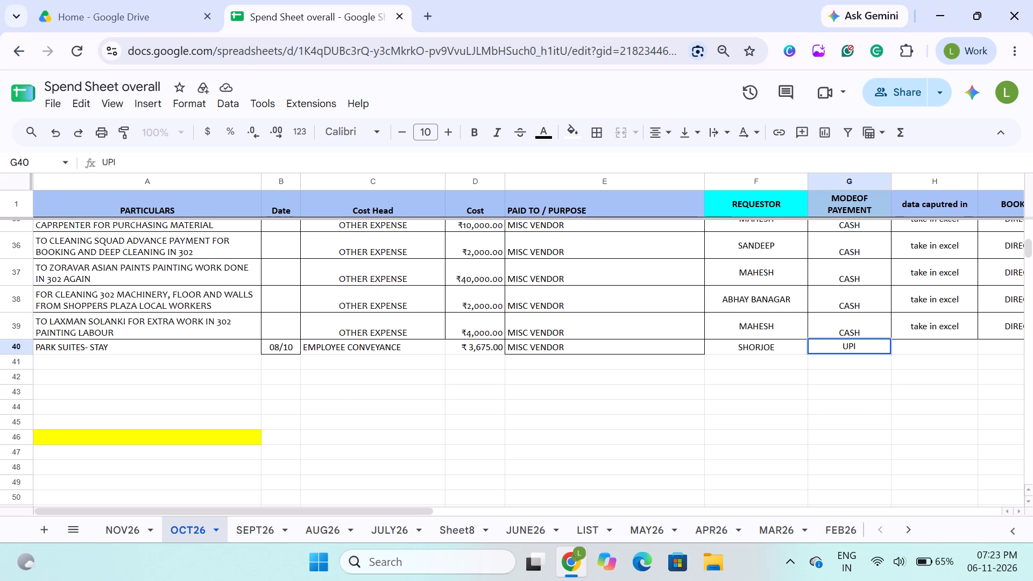
Fill H40:J40 down from row 39 and set row 40's Booking Status to "MONTHEND UPLOAD".
scroll(873, 348, left, 3)
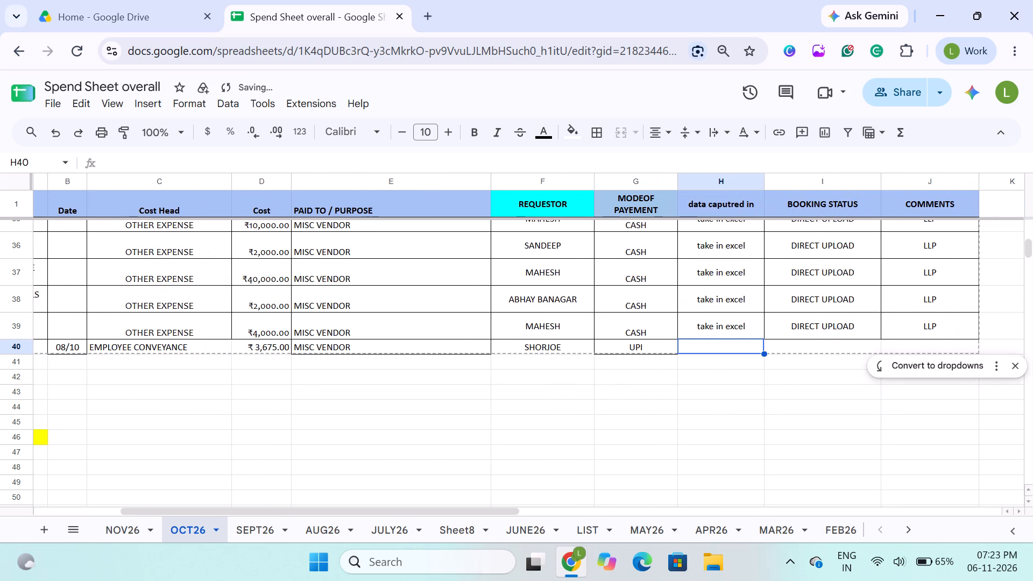
key(shift+Right)
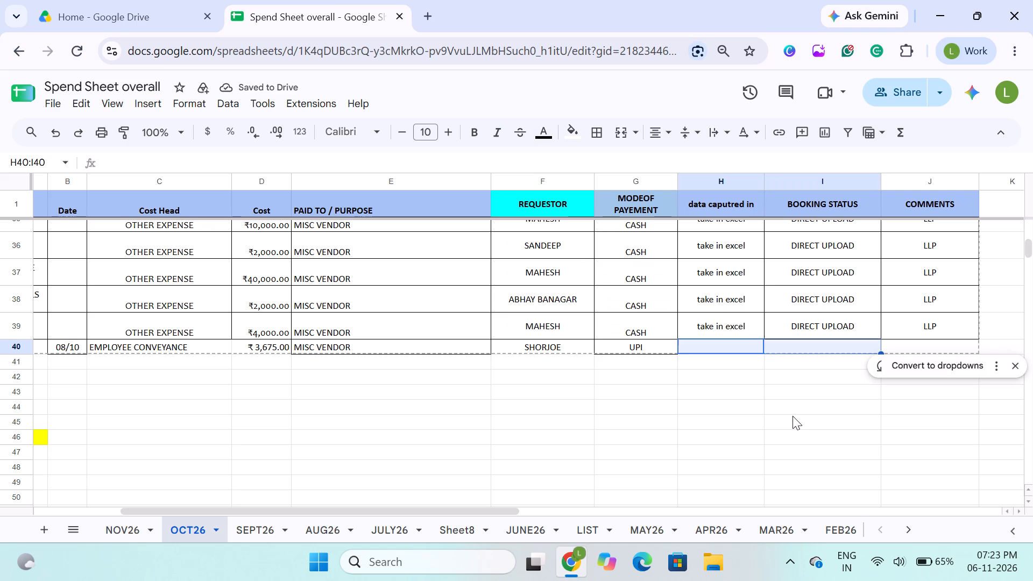
key(shift+Right)
key(ctrl+d)
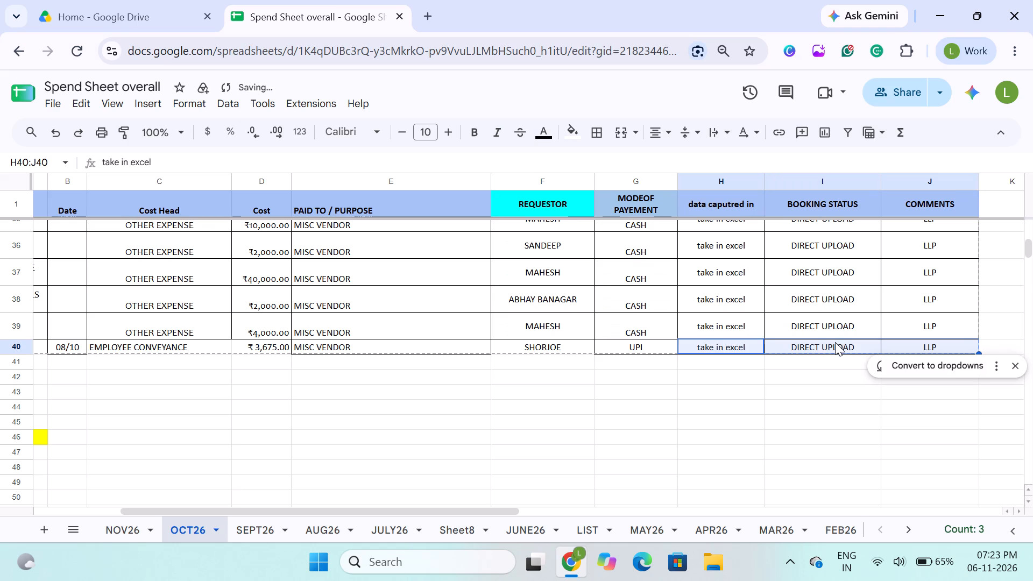
click(826, 348)
text(MONTH)
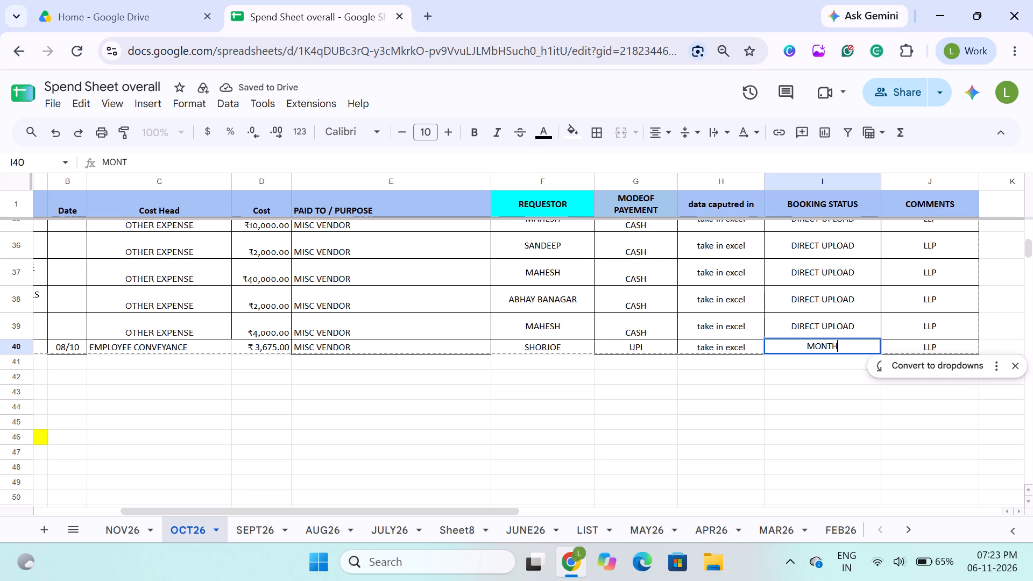
text(END UPLOAD)
key(Tab)
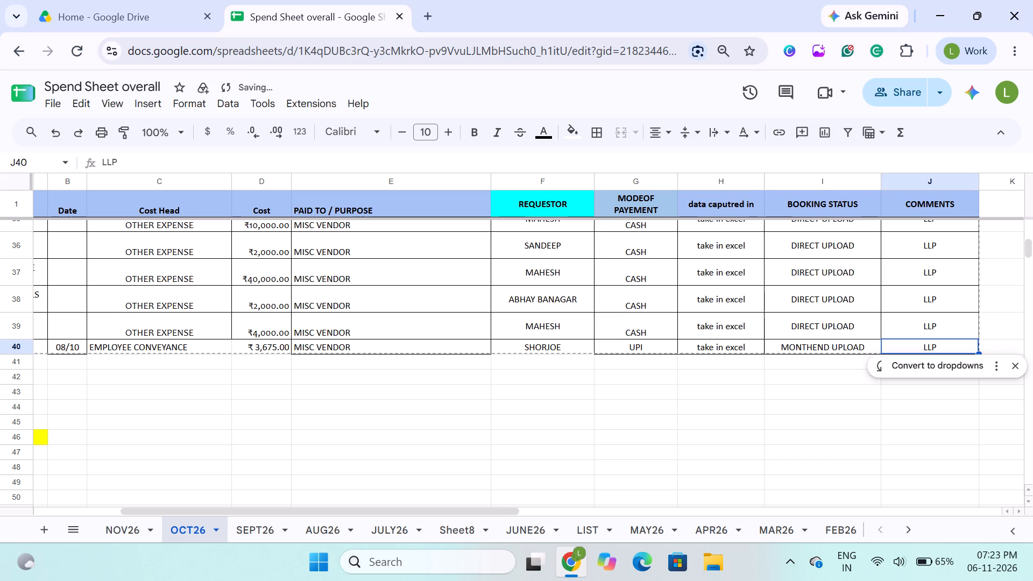
Set row 40's Comments to "REIMBURSE".
text(REIMVURSE)
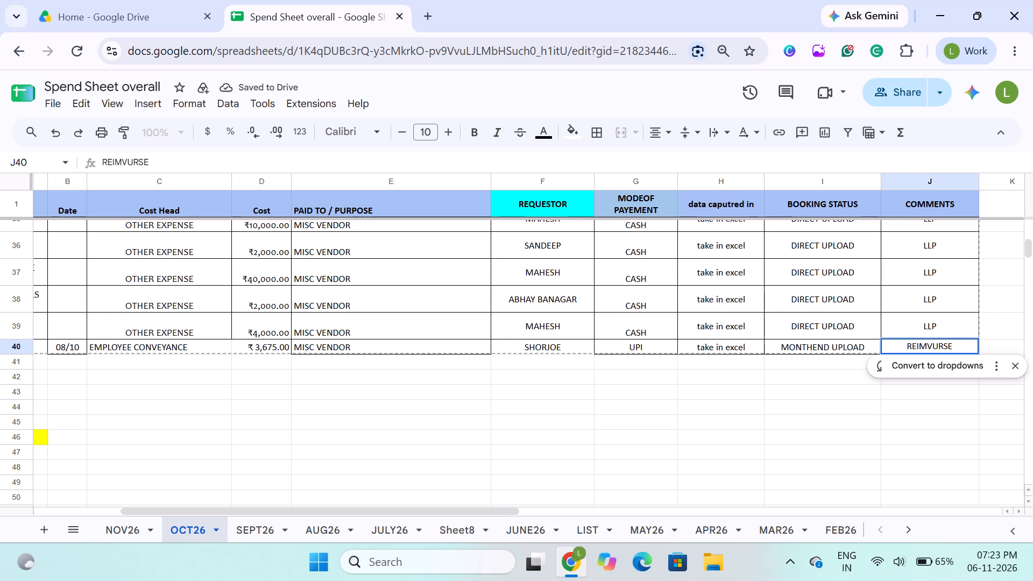
key(BackSpace)
key(BackSpace)
key(BackSpace)
key(BackSpace)
key(BackSpace)
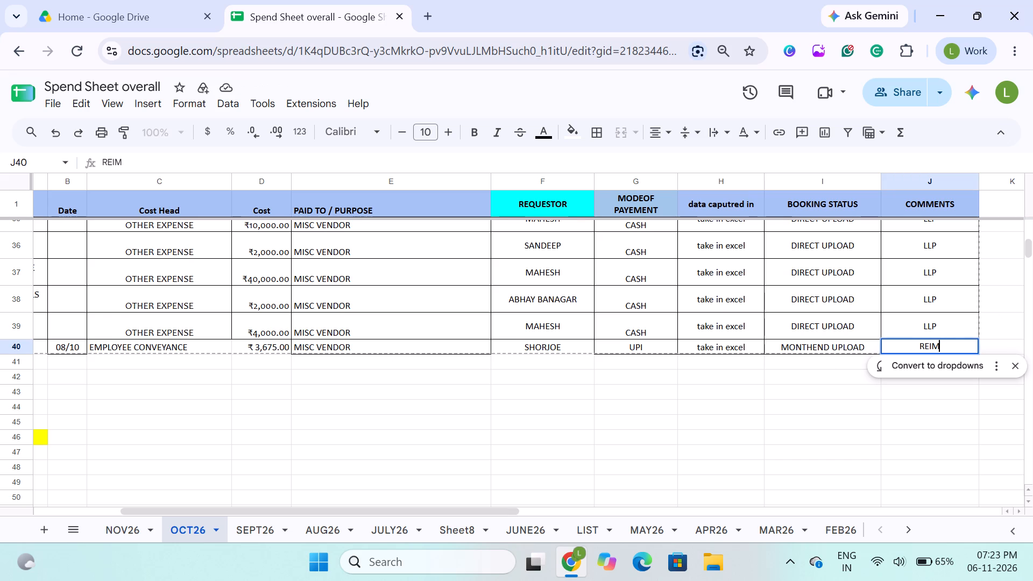
text(BURSE)
key(Down)
Start the row 41 entry with "LOCAL EONVEYANCE" as the Particulars and 24 October 2026 as the date.
scroll(926, 350, right, 5)
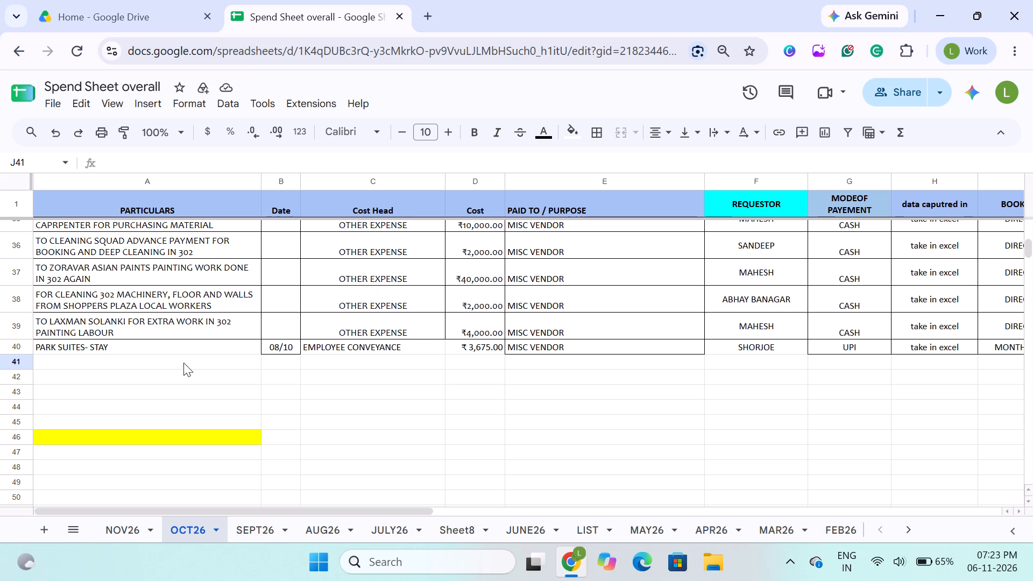
click(74, 362)
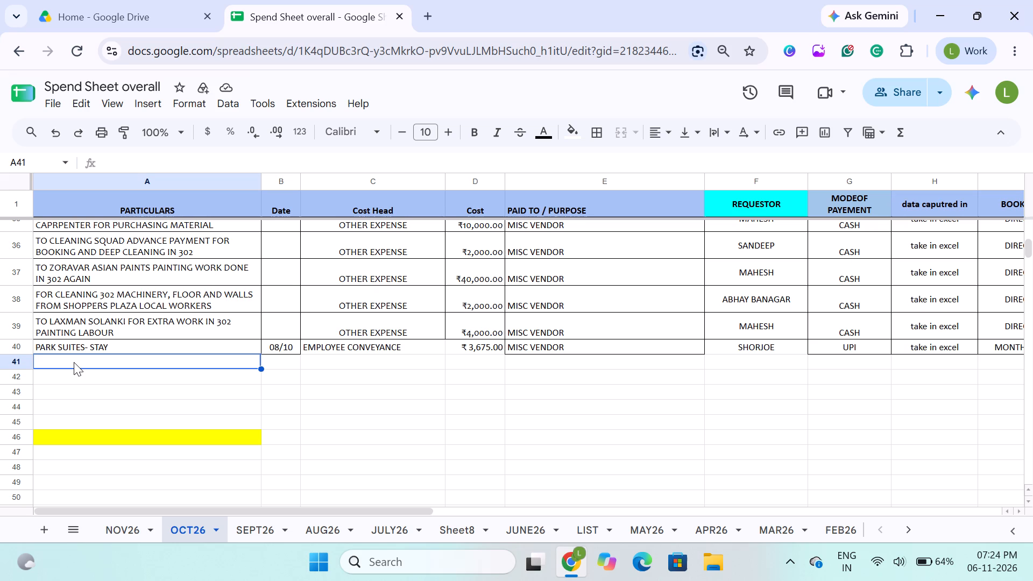
text(LOCAL EONVEYANCE)
key(Right)
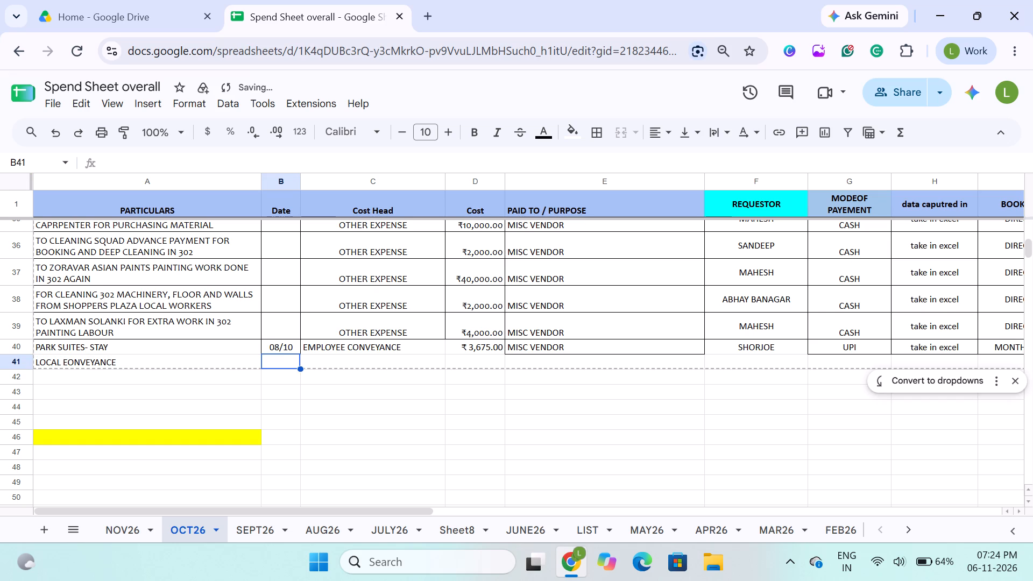
key(ctrl+d)
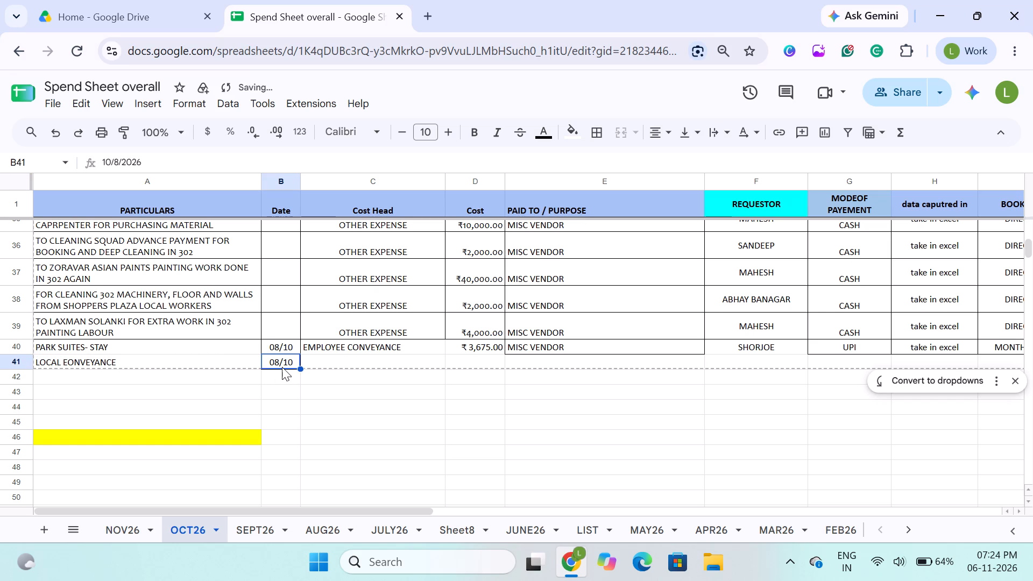
double_click(282, 362)
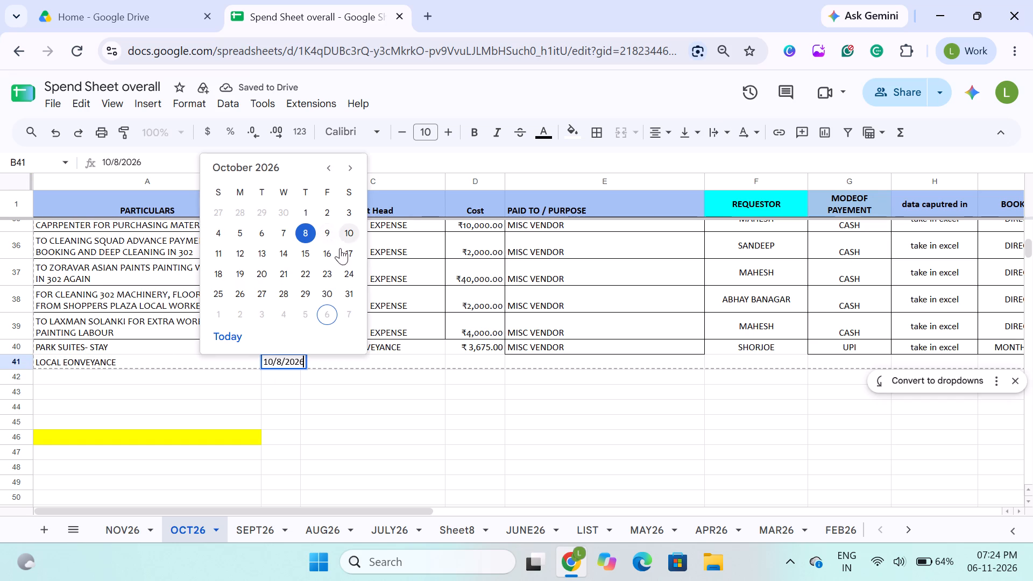
click(359, 275)
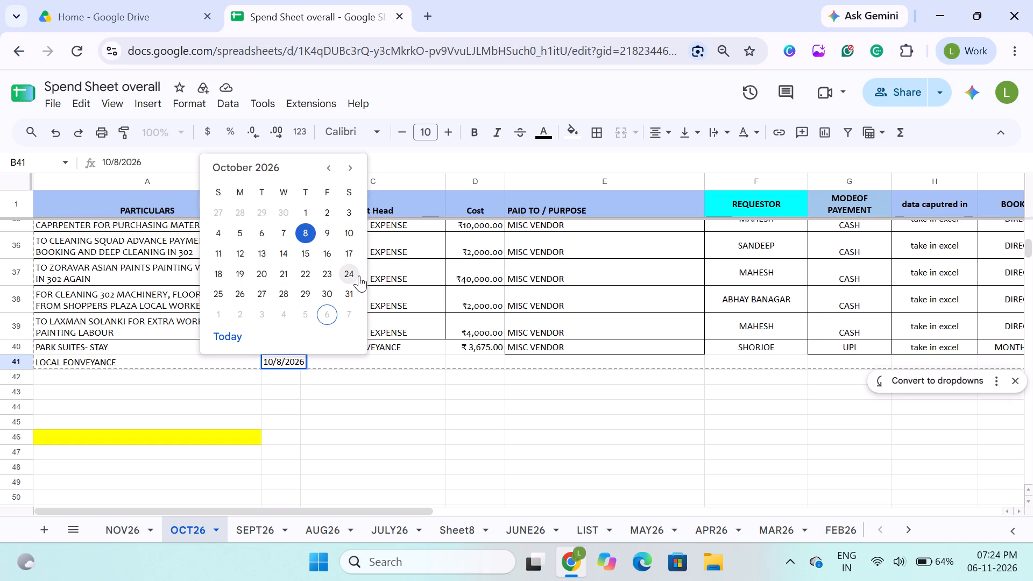
Fill row 41's Cost Head with EMPLOYEE CONVEYANCE from the row above and enter 1204 as its Cost.
click(355, 364)
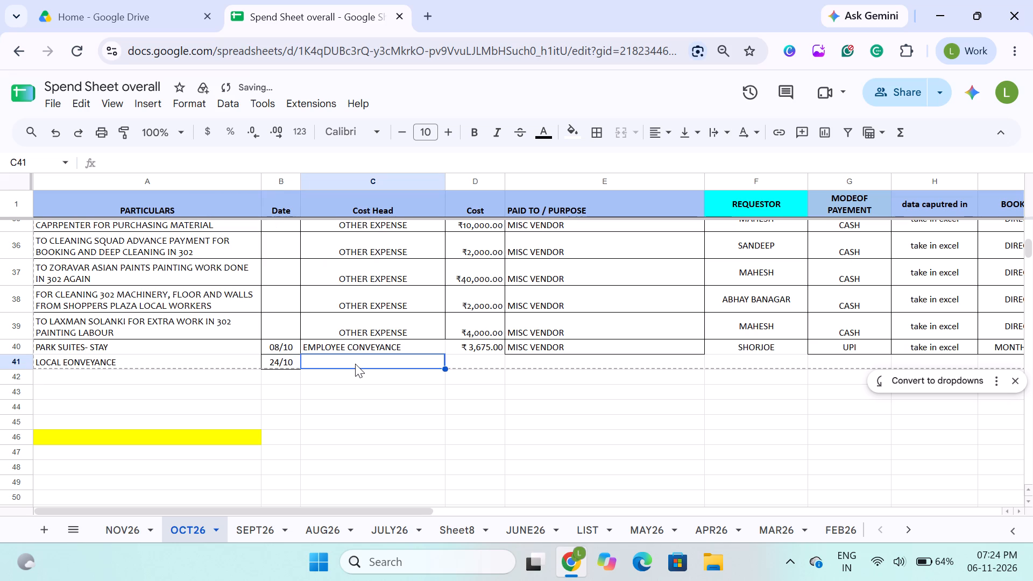
key(ctrl+d)
key(Right)
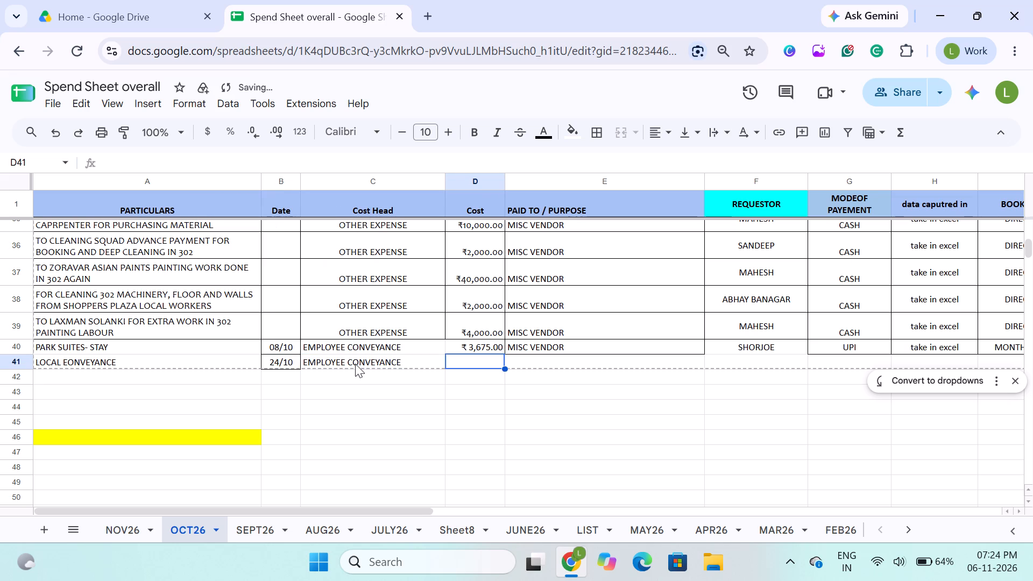
text(1204)
key(Right)
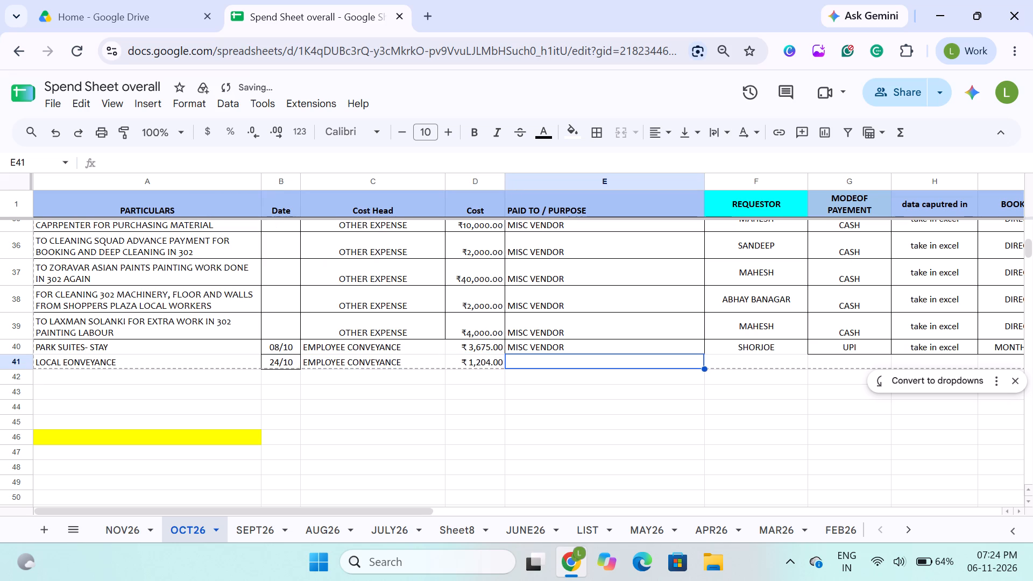
Fill row 41's Paid To / Purpose, Requestor and payment mode from row 40 with MISC VENDOR, SHORJOE and UPI.
key(ctrl+d)
key(Right)
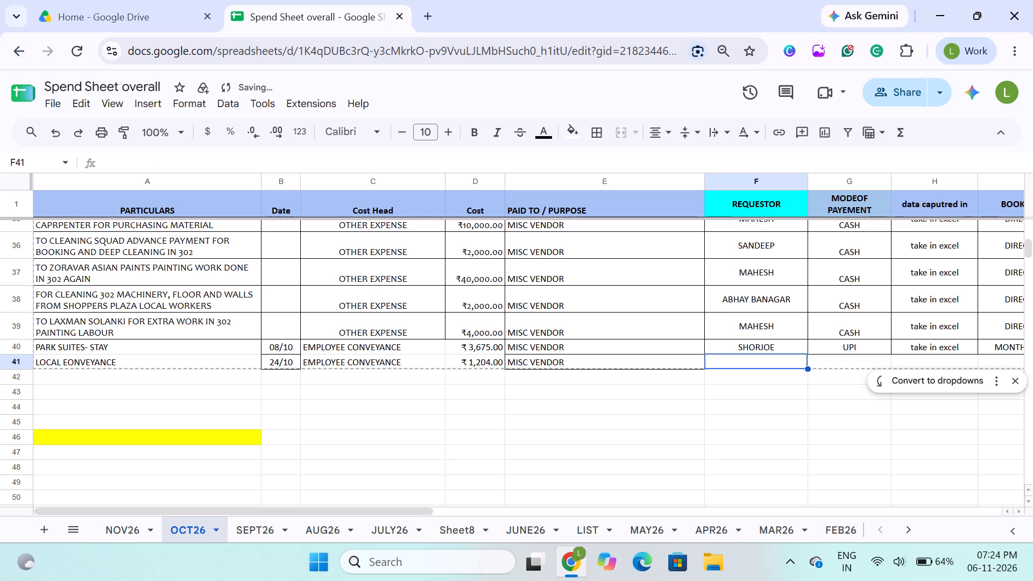
key(ctrl+d)
key(Right)
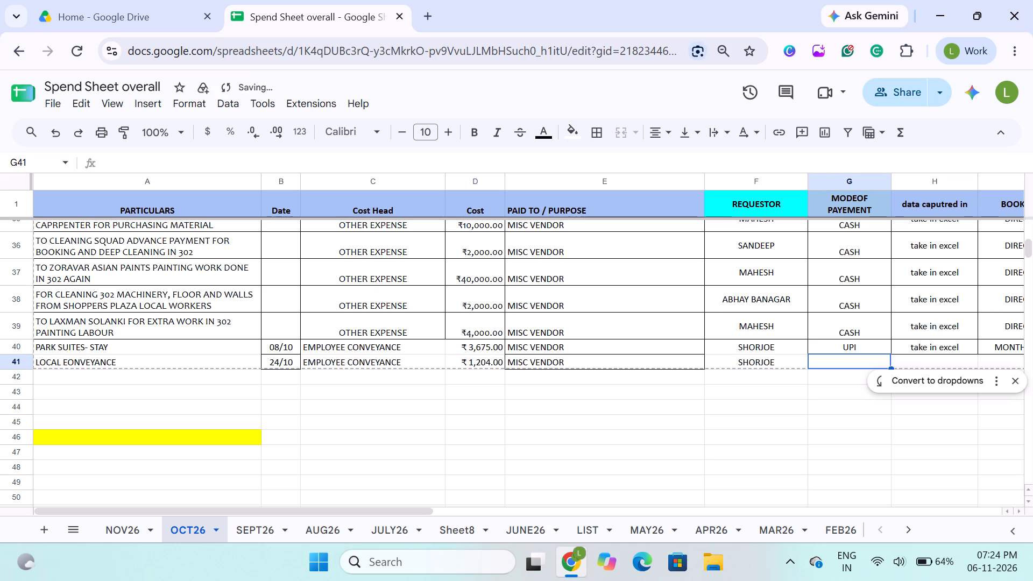
key(ctrl+d)
Fill H41:J41 down from row 40 with "take in excel", "MONTHEND UPLOAD" and "REIMBURSE".
key(Right)
key(Return)
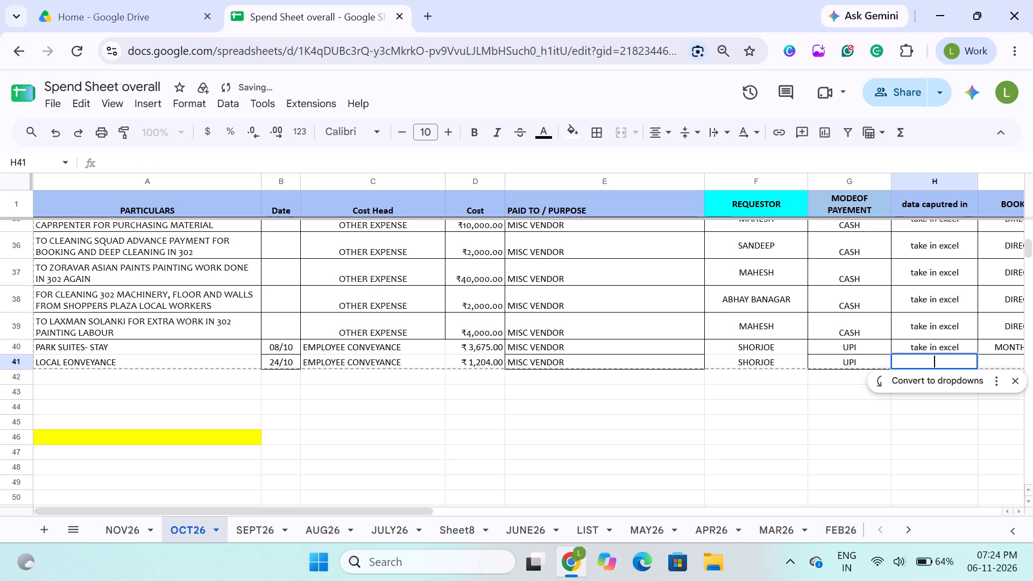
key(Right)
key(Right)
key(Right)
key(Right)
scroll(355, 364, left, 2)
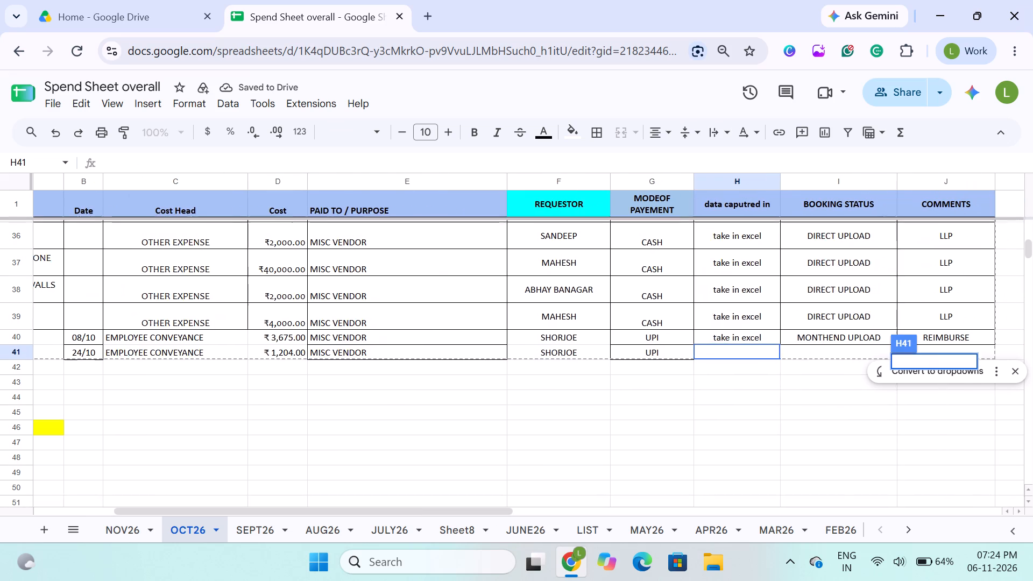
click(296, 387)
click(721, 356)
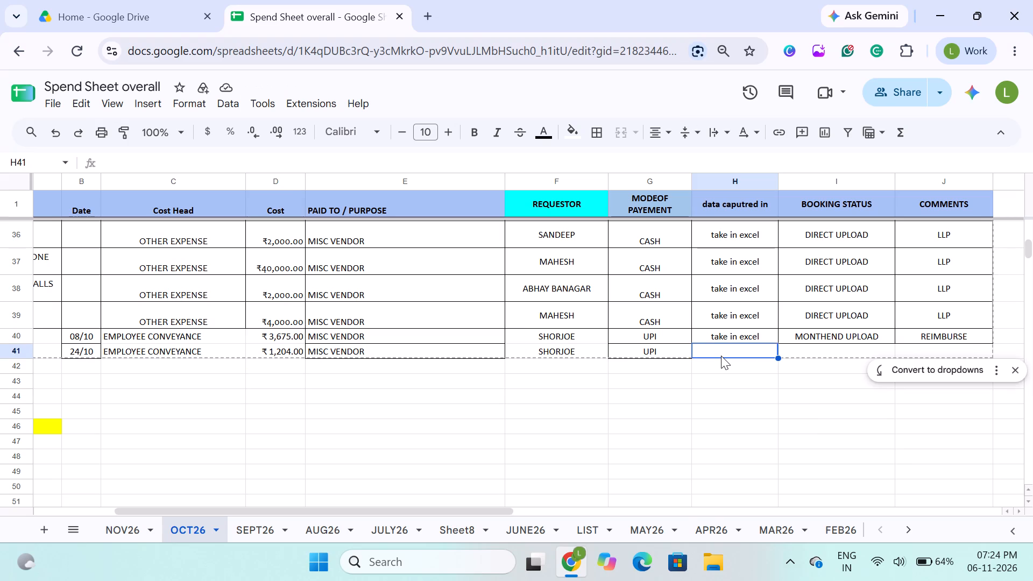
key(shift+Right)
key(shift+Right)
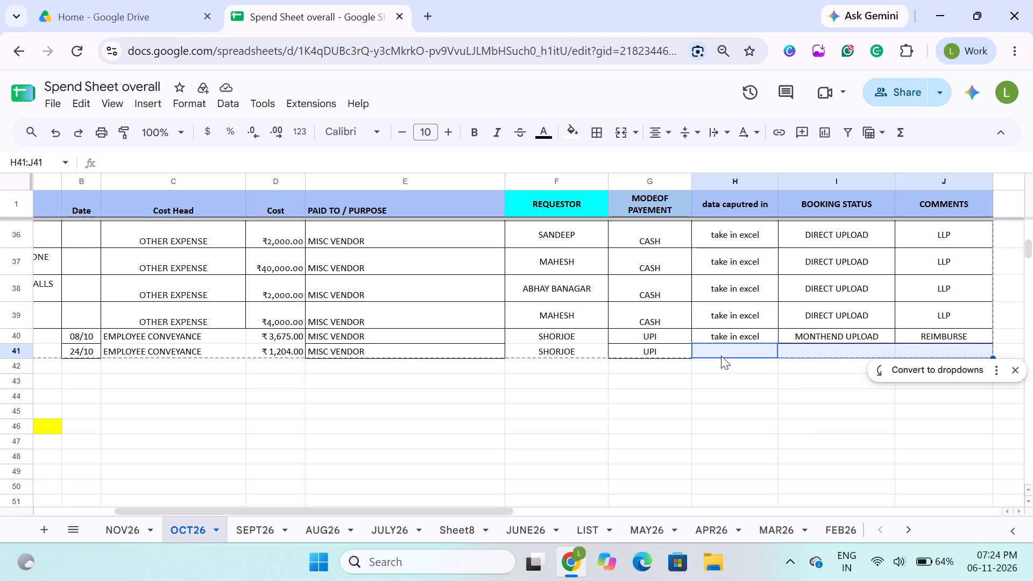
key(ctrl+d)
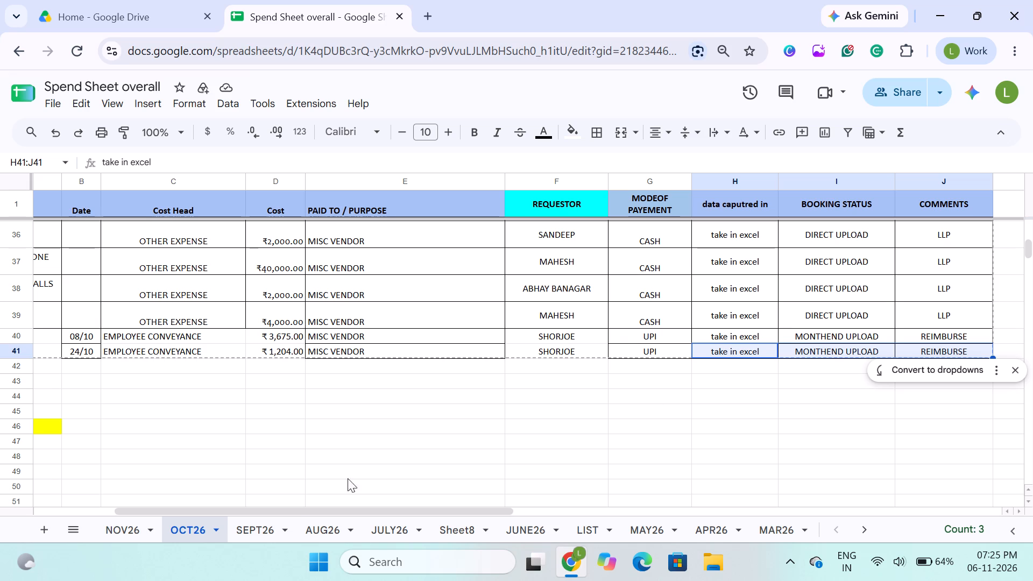
Open the SEPT26 sheet and select the first empty Particulars cell, A72.
click(248, 528)
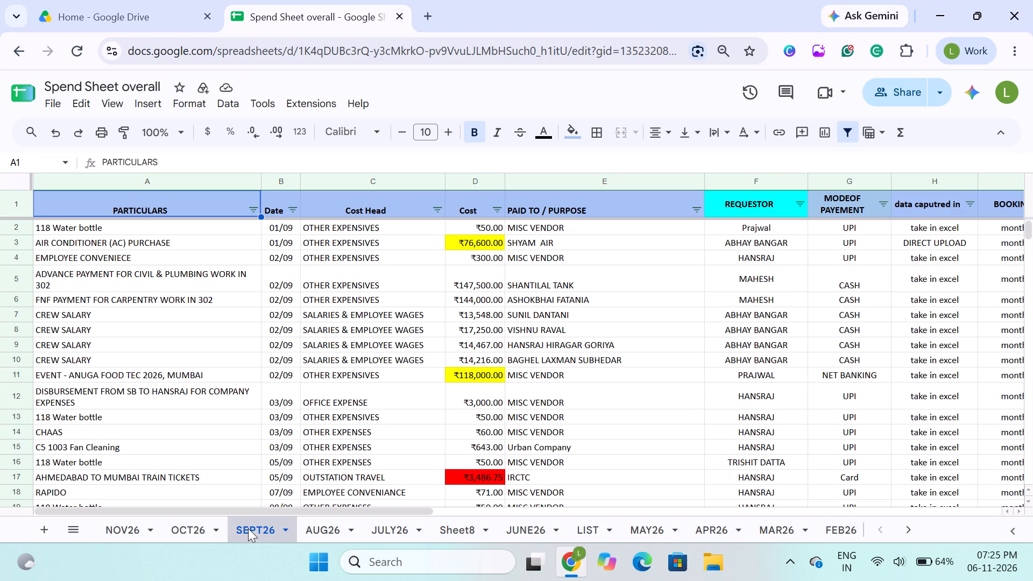
scroll(306, 430, down, 6)
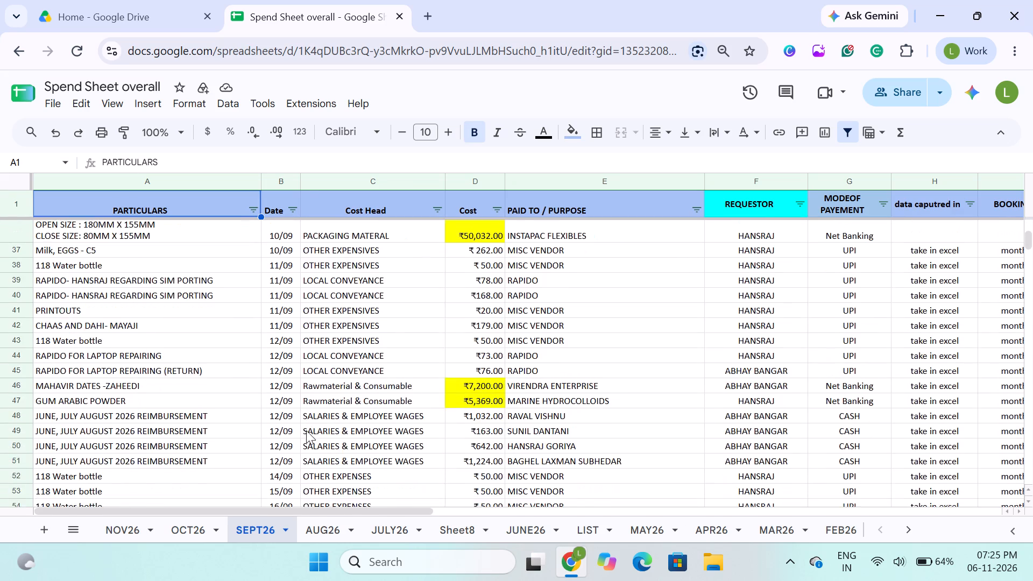
scroll(306, 430, down, 2)
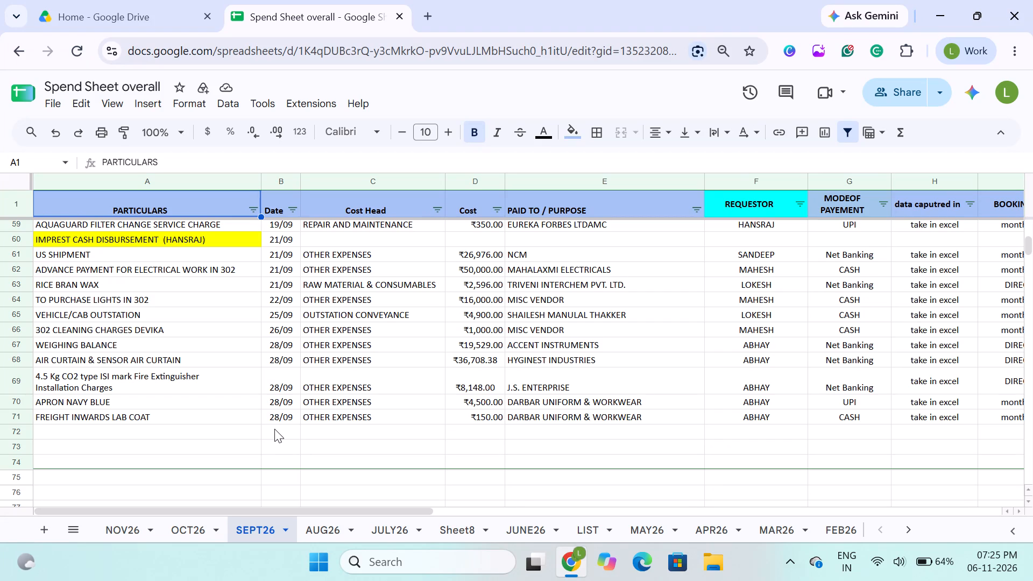
click(124, 433)
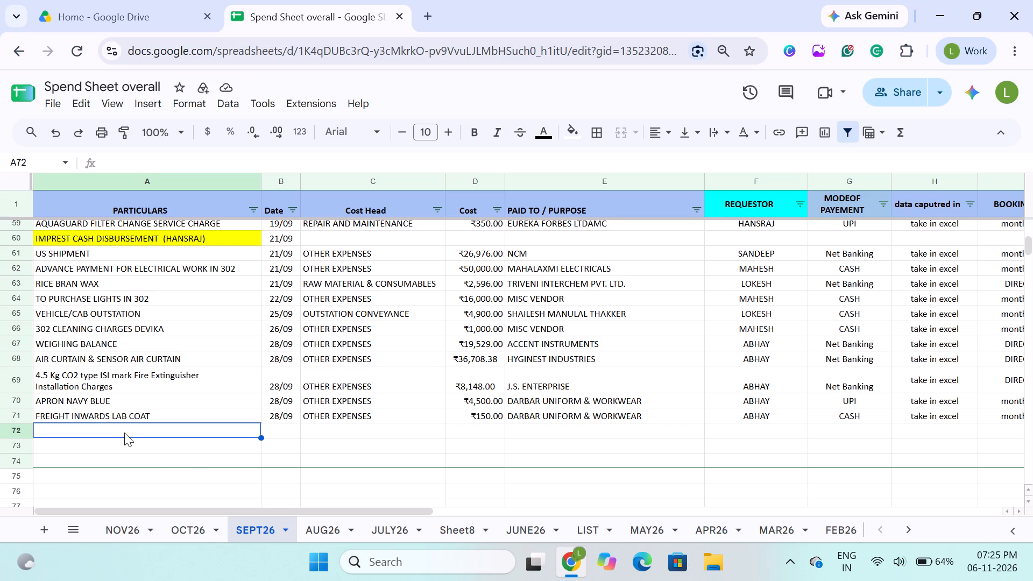
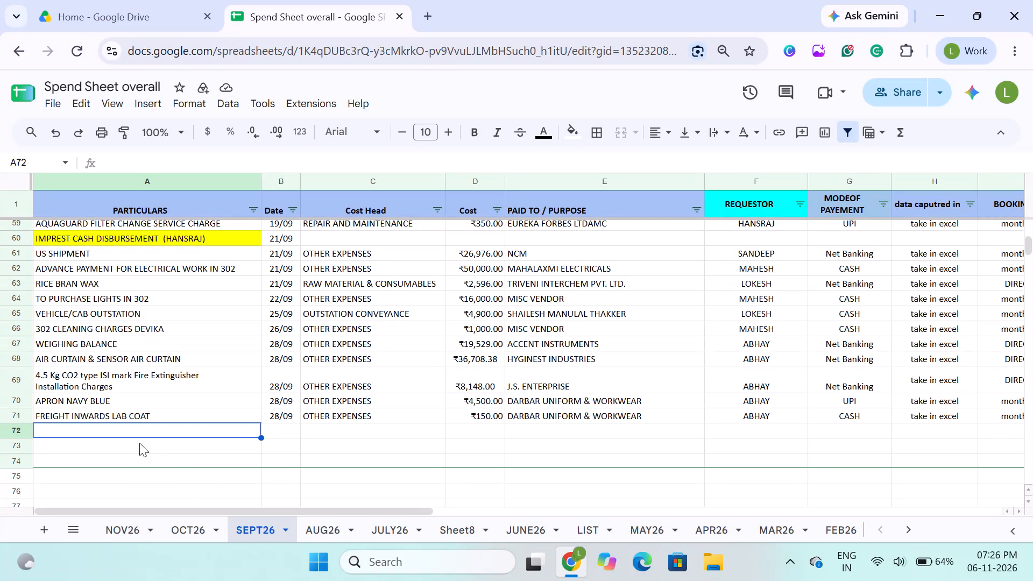
Search the SEPT26 sheet for RAM.
scroll(180, 481, up, 3)
key(ctrl+f)
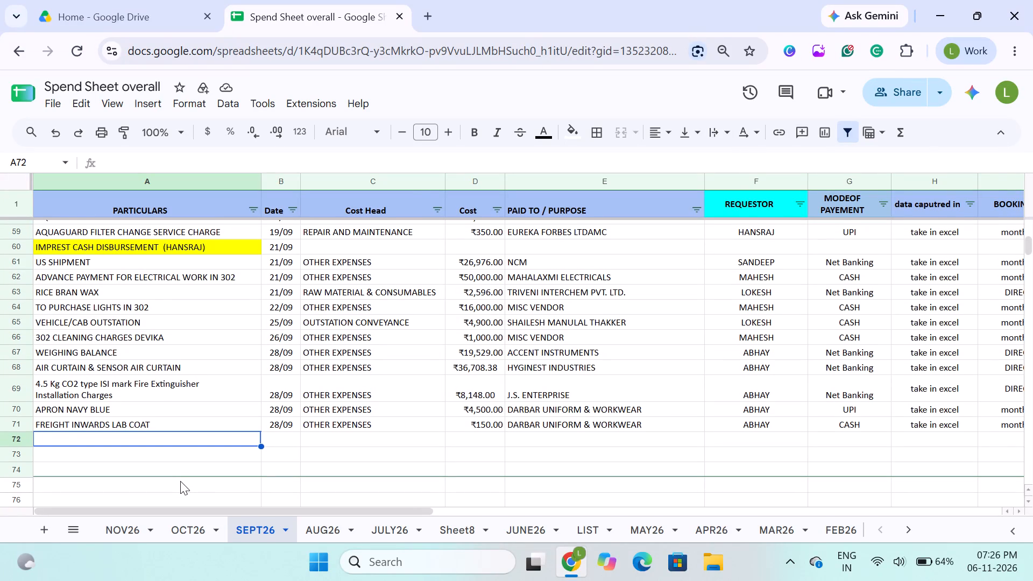
text(RAM)
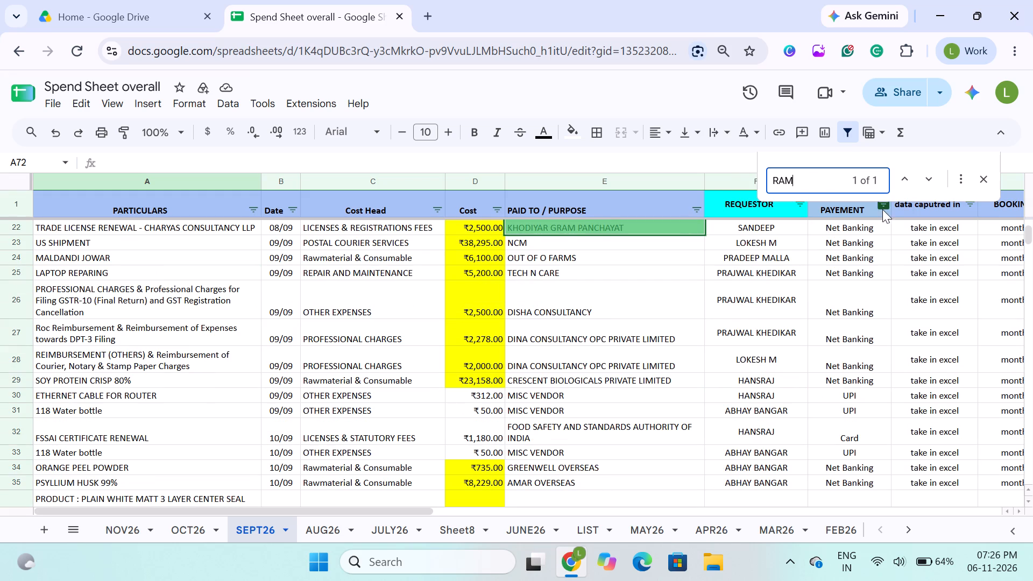
click(987, 183)
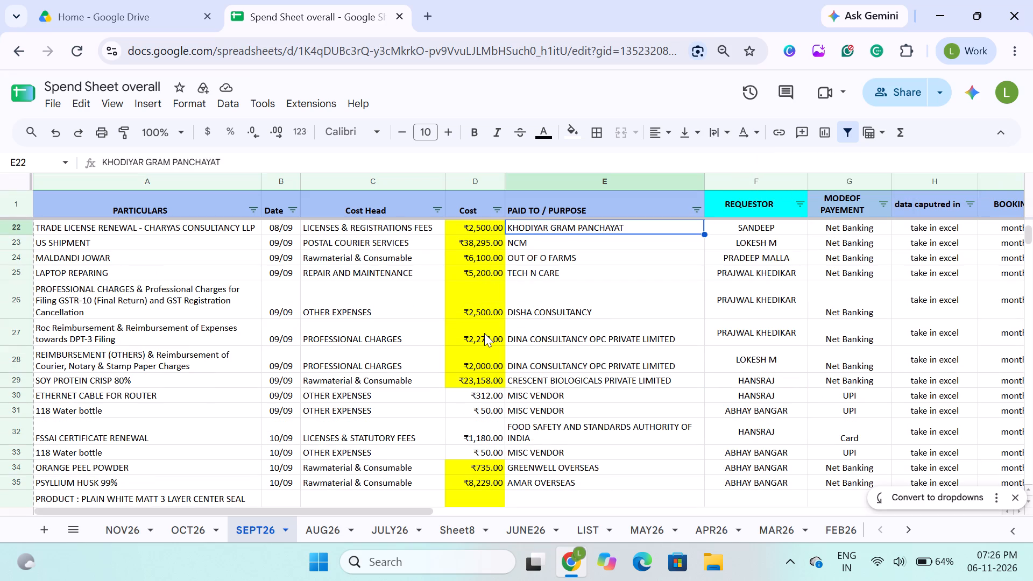
Enter LOCAL CONVEYANCE as the Particulars in row 72 and set its Date to 30/09.
scroll(484, 333, down, 6)
scroll(484, 333, up, 1)
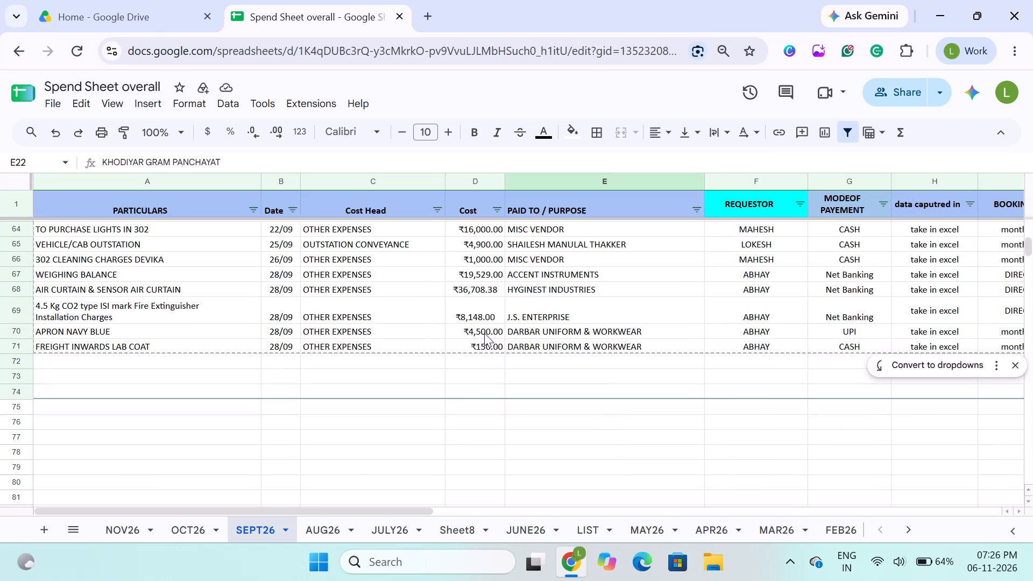
scroll(484, 333, up, 1)
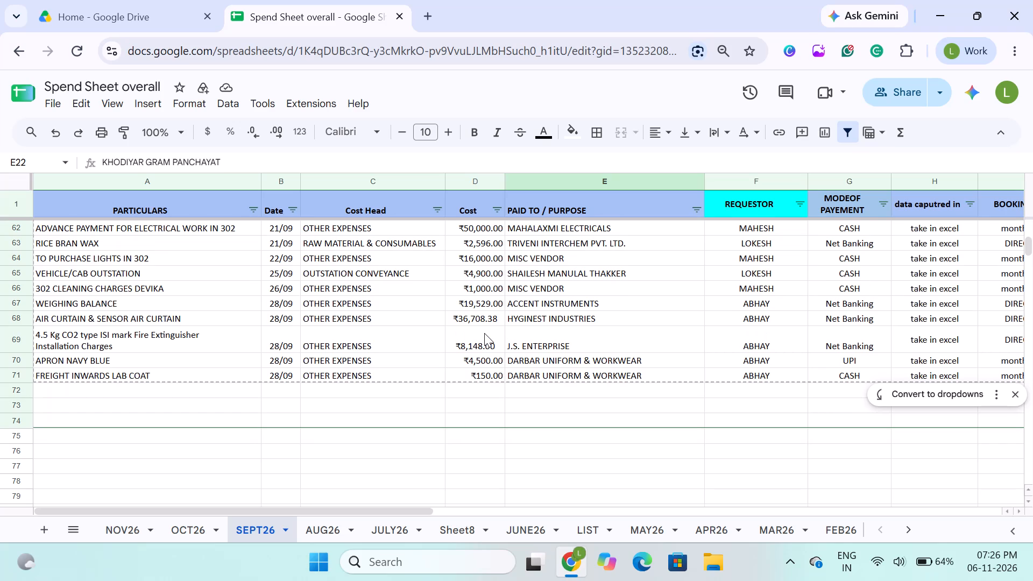
click(115, 385)
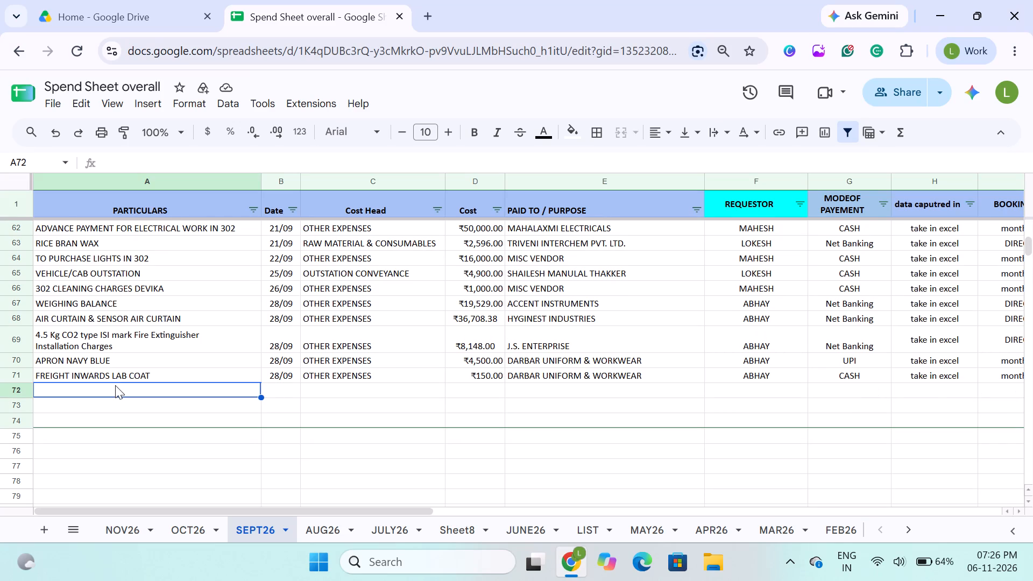
text(LOCA)
text(L)
key(space)
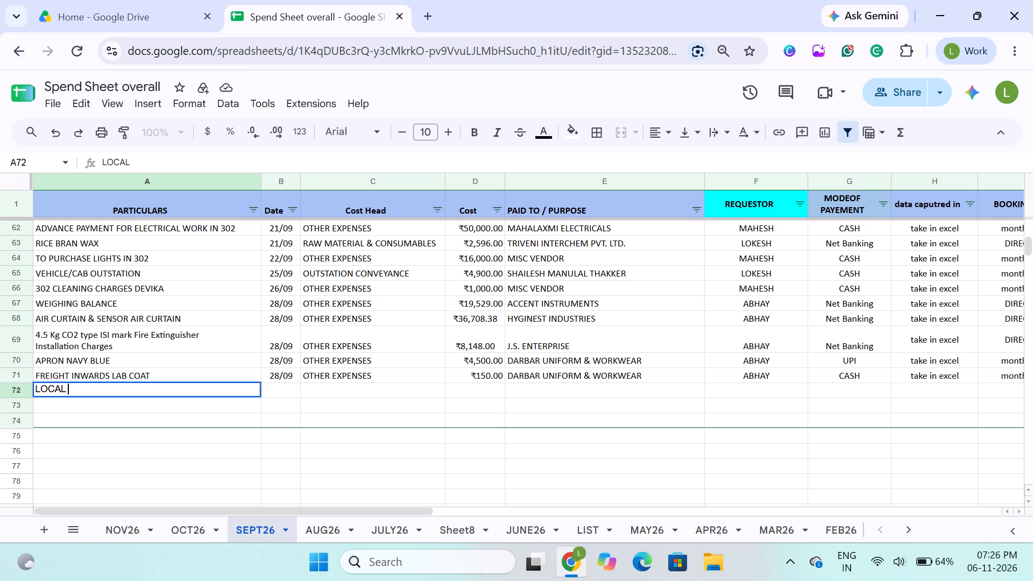
text(CONVEYANCE)
key(Tab)
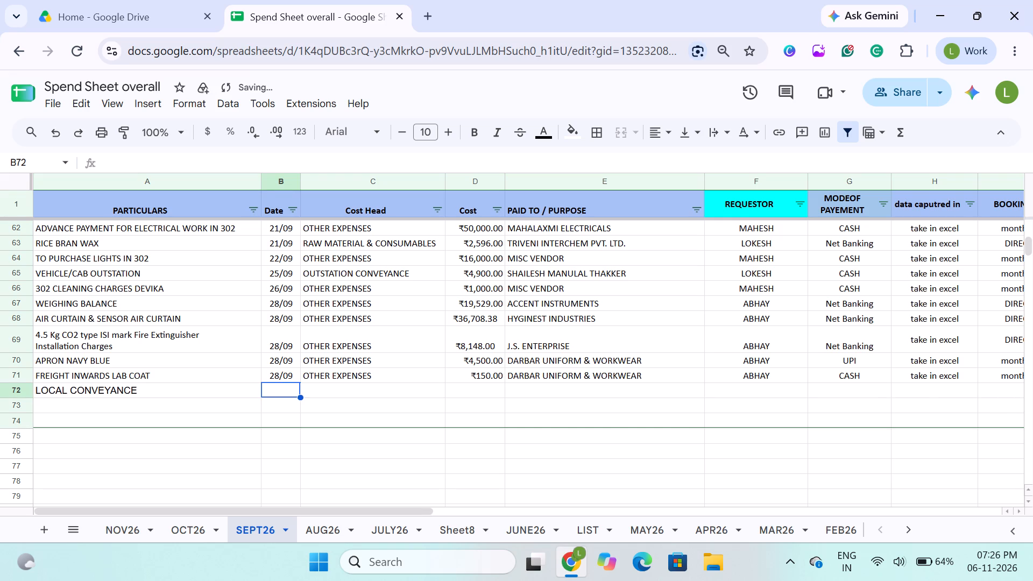
key(ctrl+d)
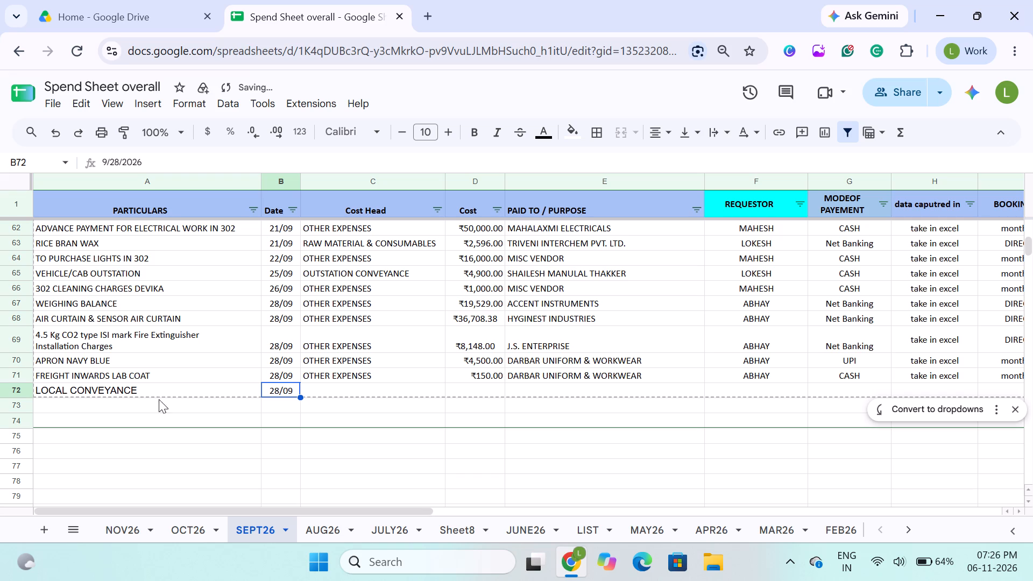
double_click(285, 394)
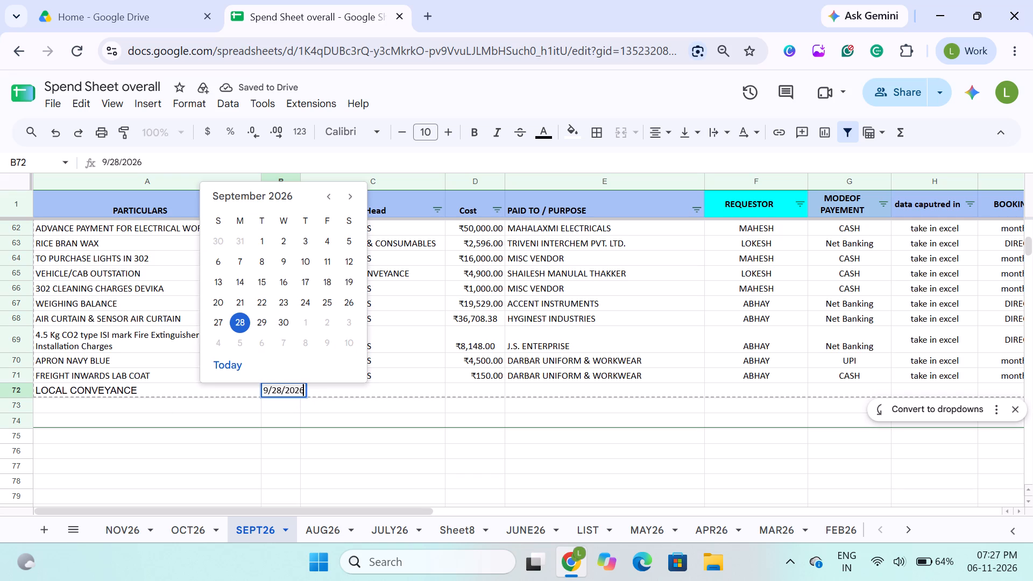
click(287, 321)
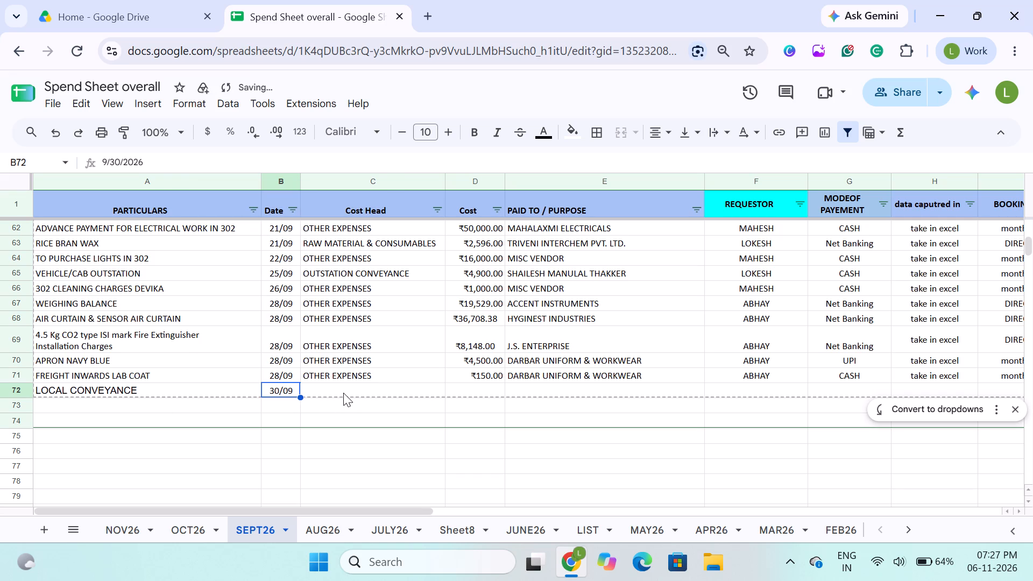
Select row 72's empty Cost Head cell, C72.
click(343, 392)
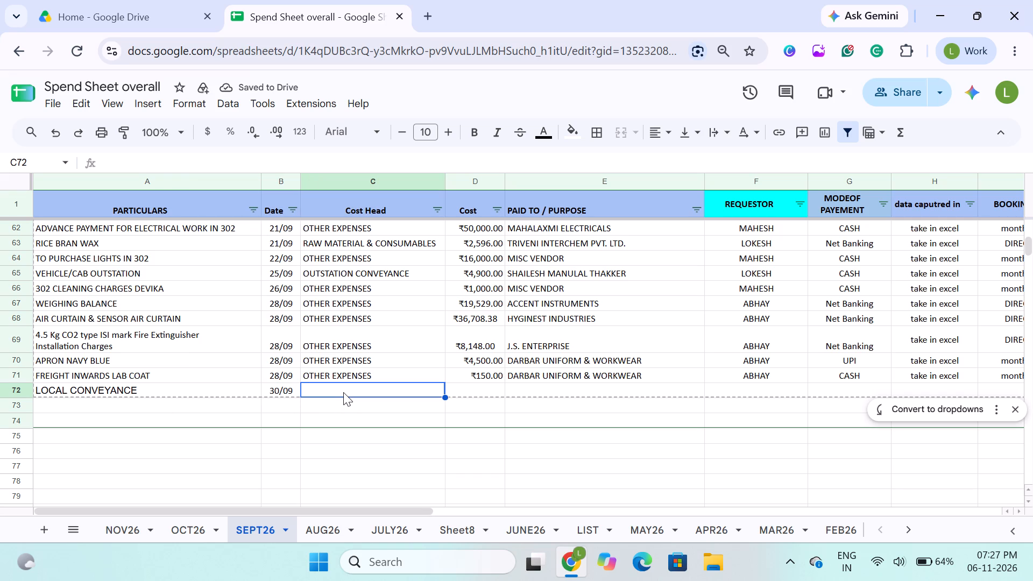
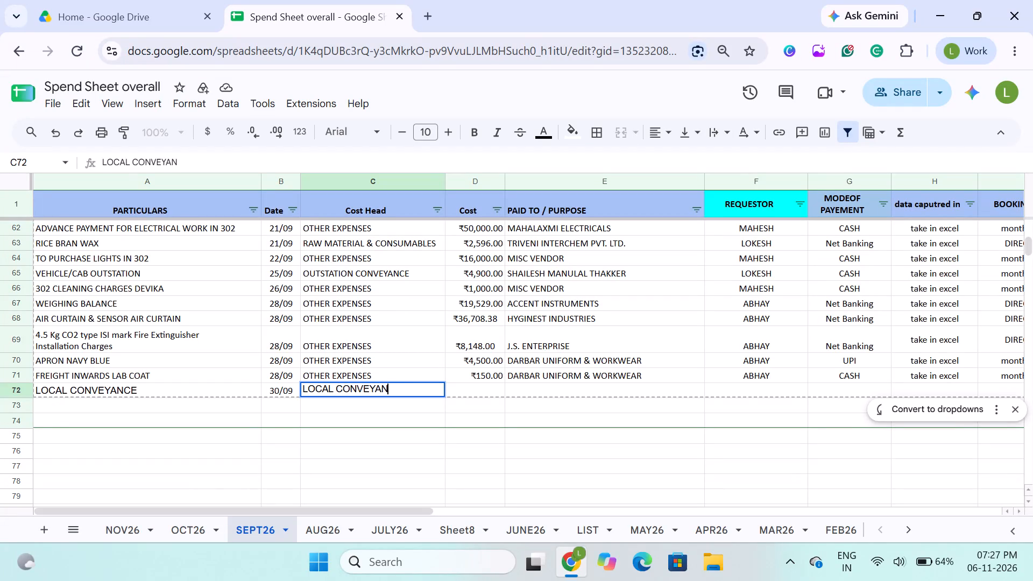
Fill in row 72 with Cost Head LOCAL CONVEYANCE, Cost 1800, Paid To RAMDEV CABS, Requestor SHORJOE and payment mode UPI.
key(Tab)
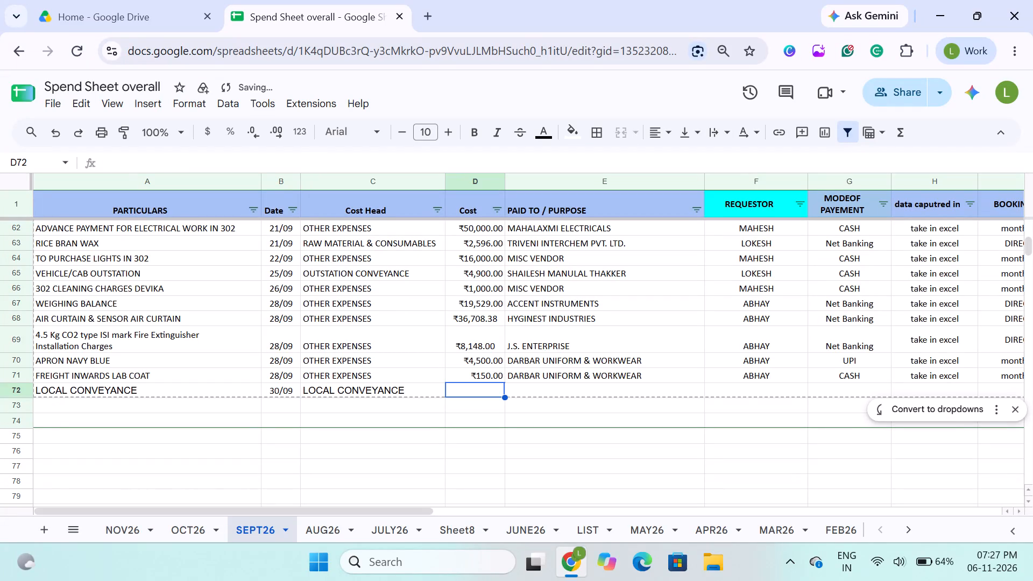
text(1800)
key(Right)
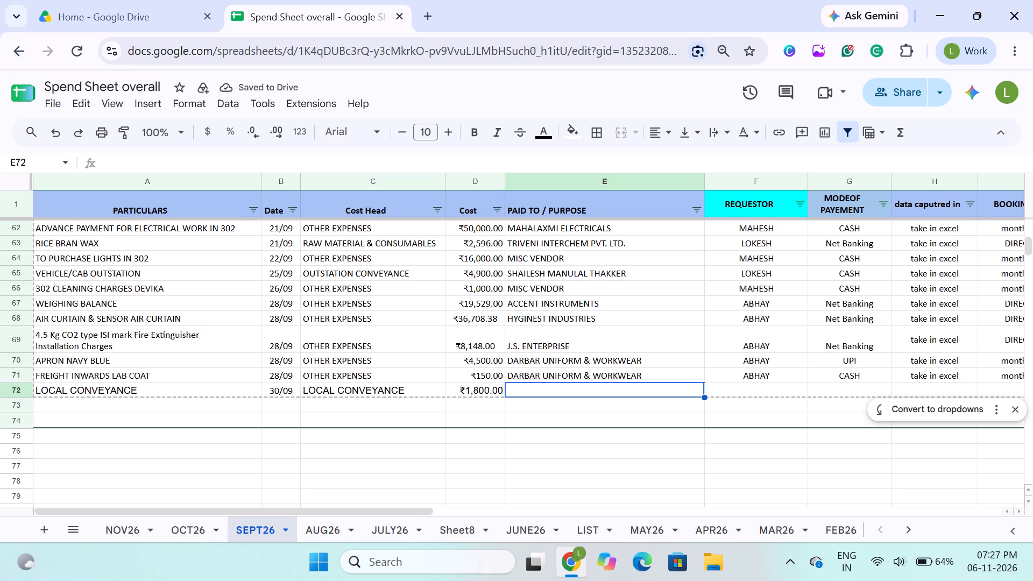
text(RAMDEV CABS)
key(Right)
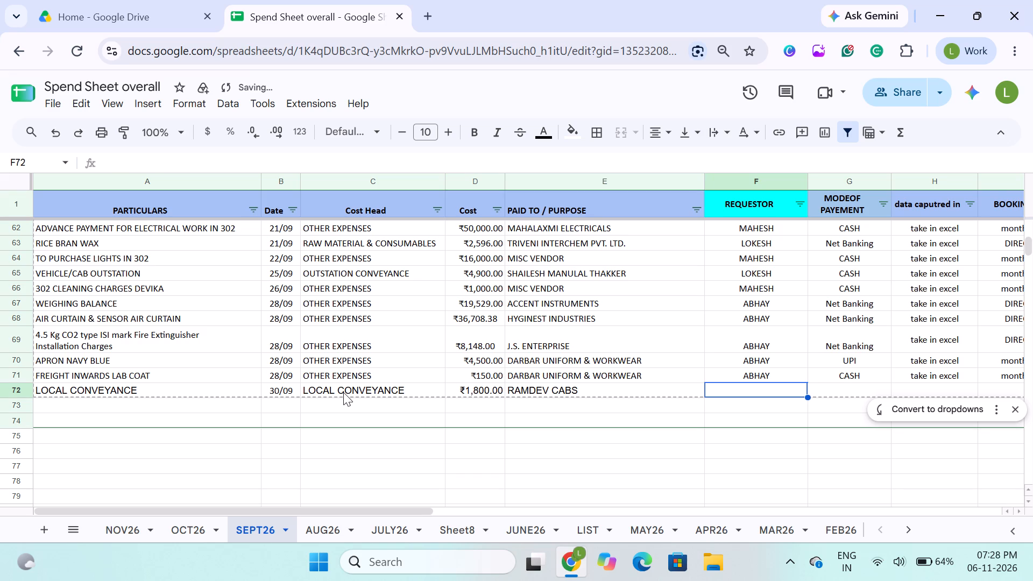
text(SHORJOE)
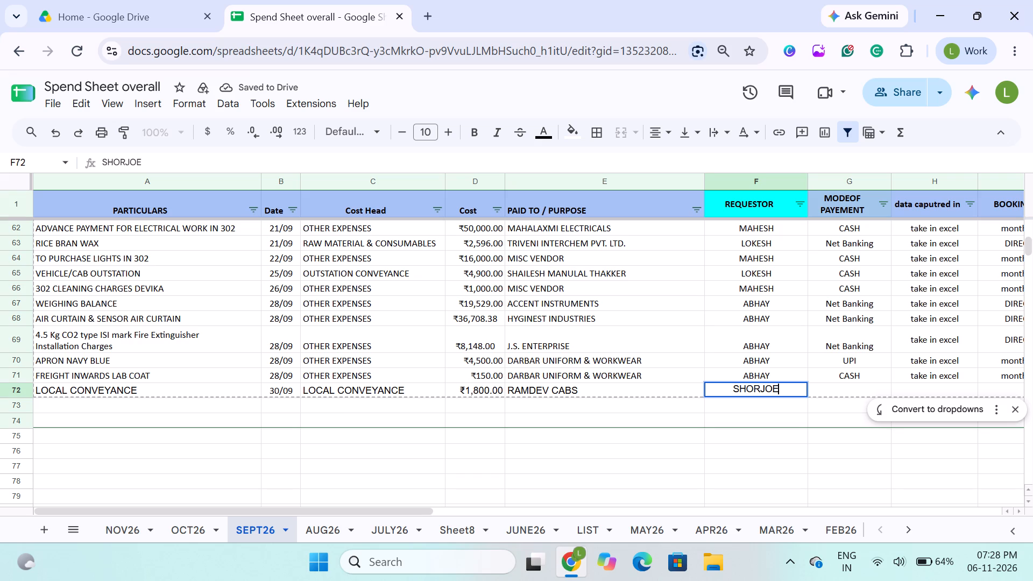
key(Right)
text(UPI)
key(Right)
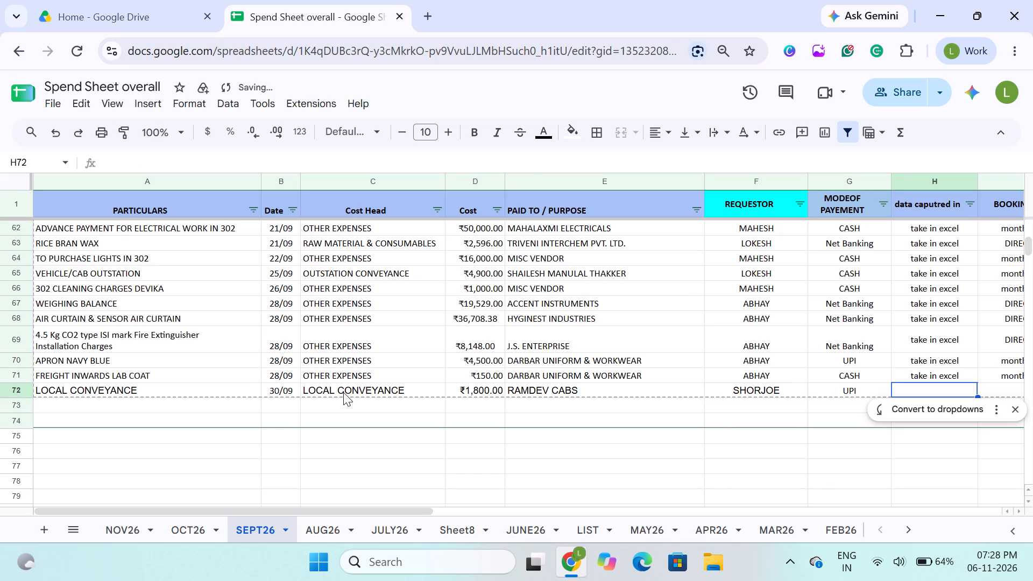
Fill H72:J72 with the values from the row above, and replace the copied comment in J72 with REIMBURSE.
key(shift+Right)
key(shift+Right)
key(ctrl+d)
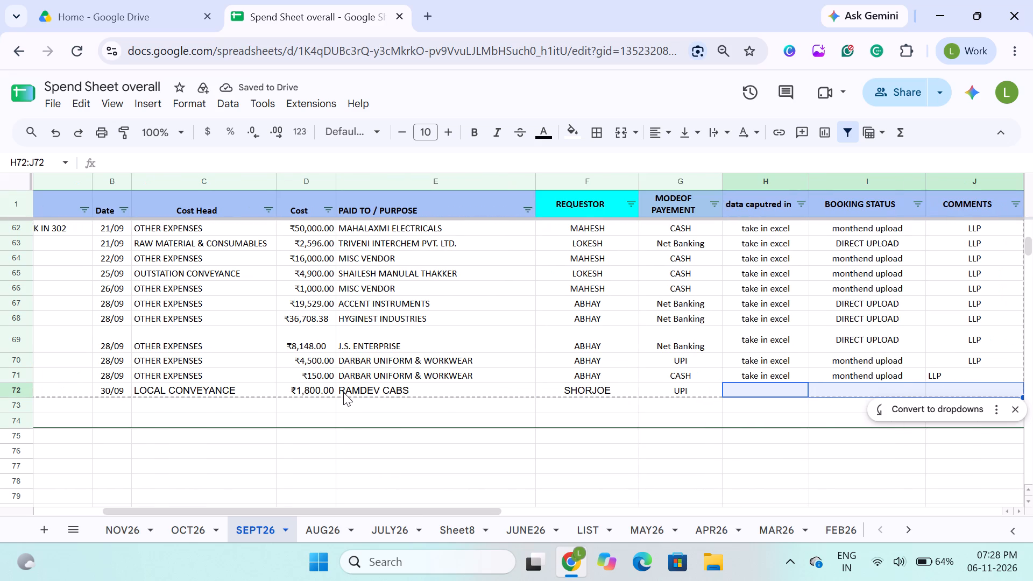
key(Right)
key(Right)
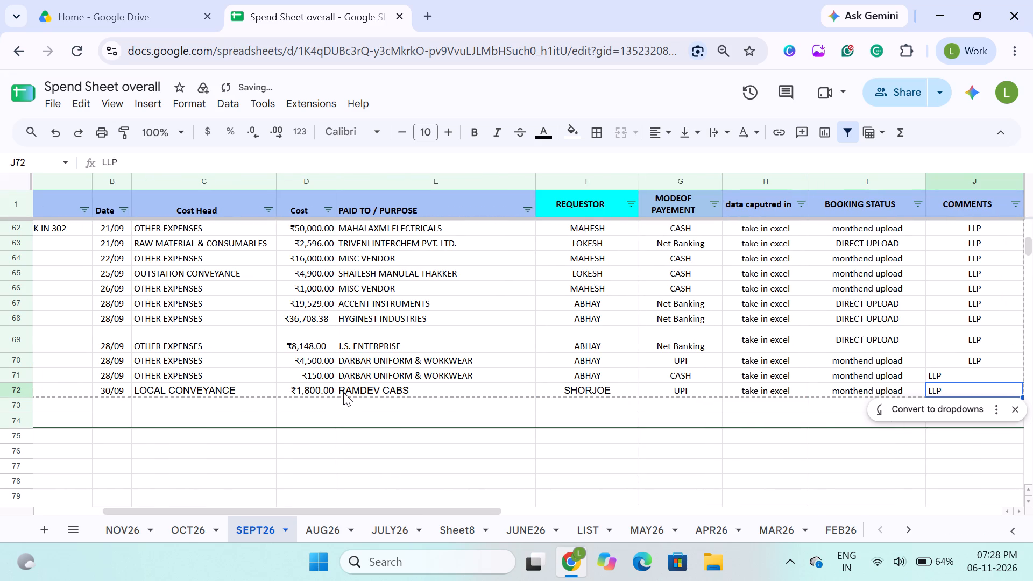
text(REIMBURSE)
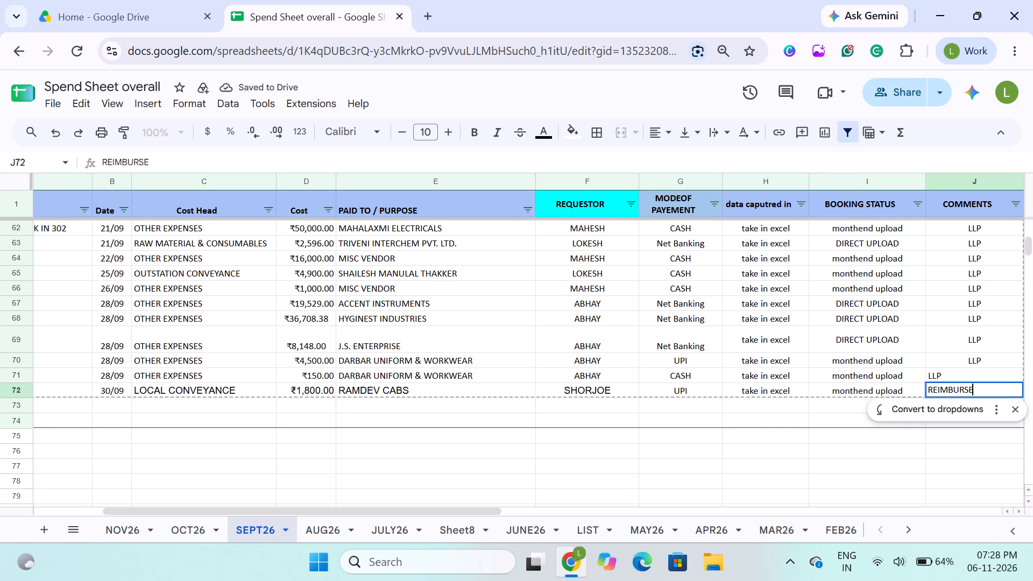
key(Down)
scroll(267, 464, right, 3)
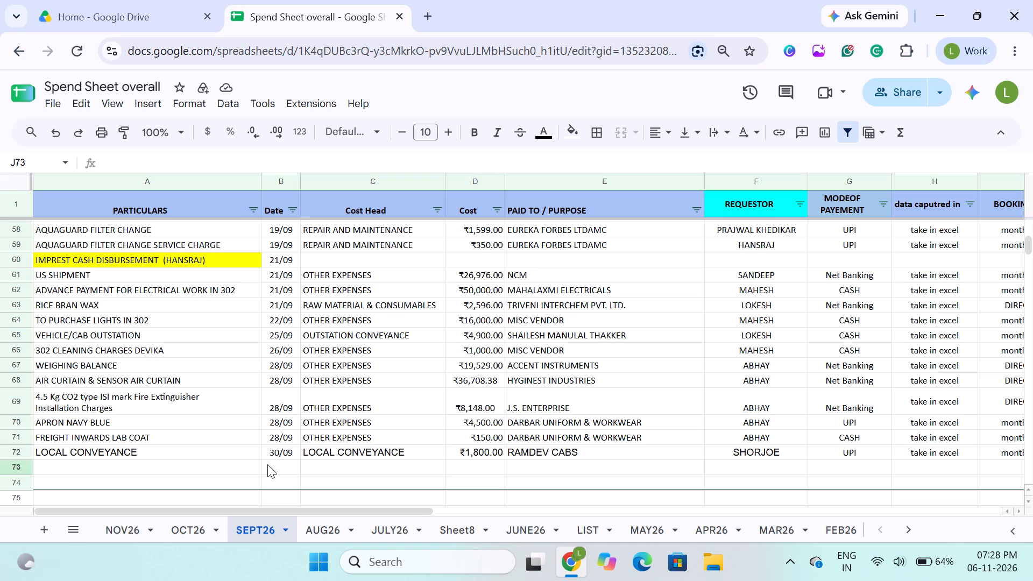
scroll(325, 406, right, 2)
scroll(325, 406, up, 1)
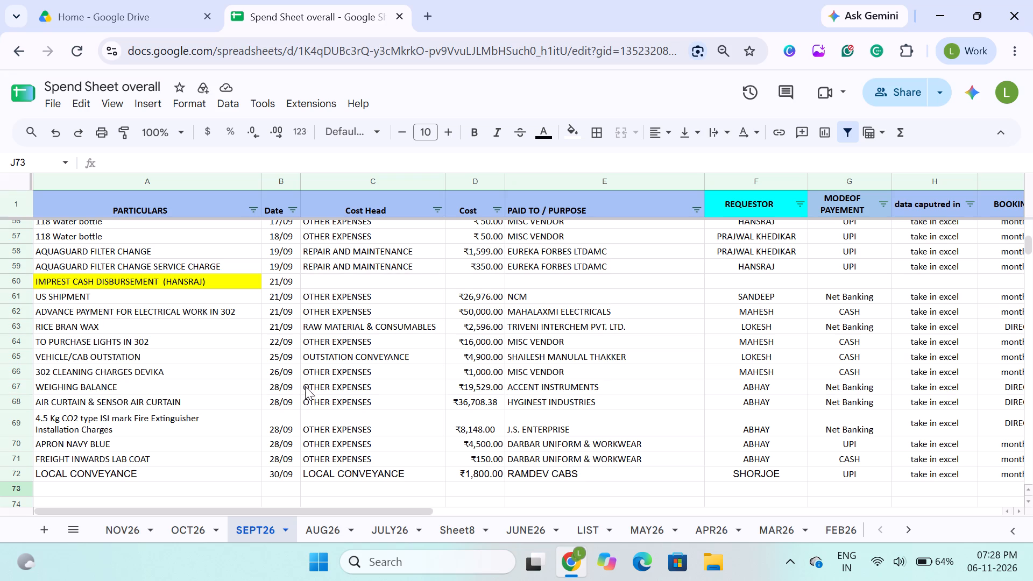